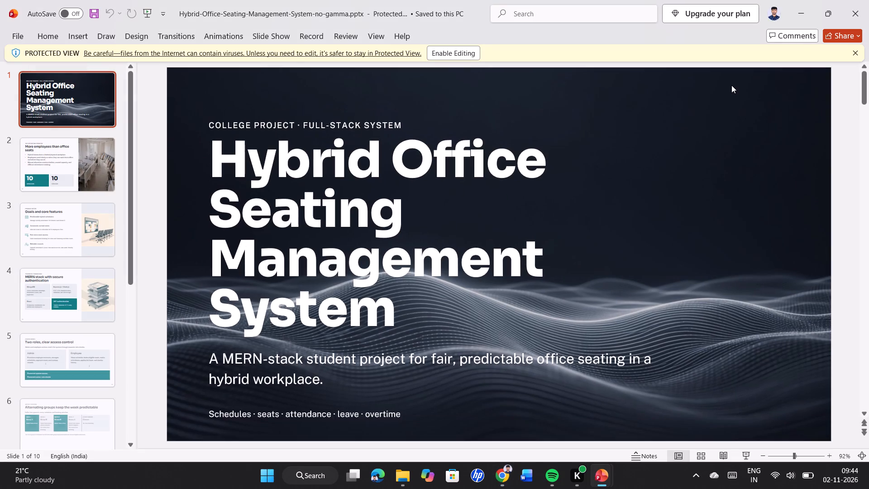
click(454, 49)
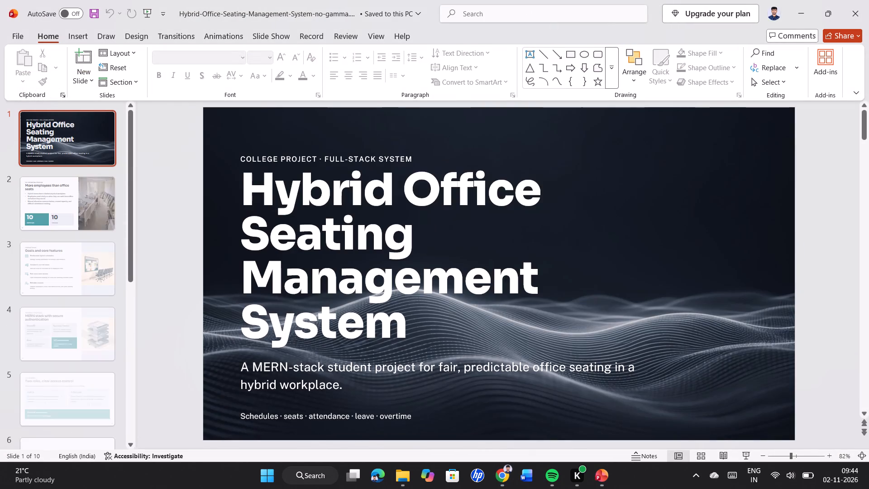
Look through slides 2 to 5, 9 and 10 to check their content and the badge removal, including slide 9's architecture diagram.
click(67, 194)
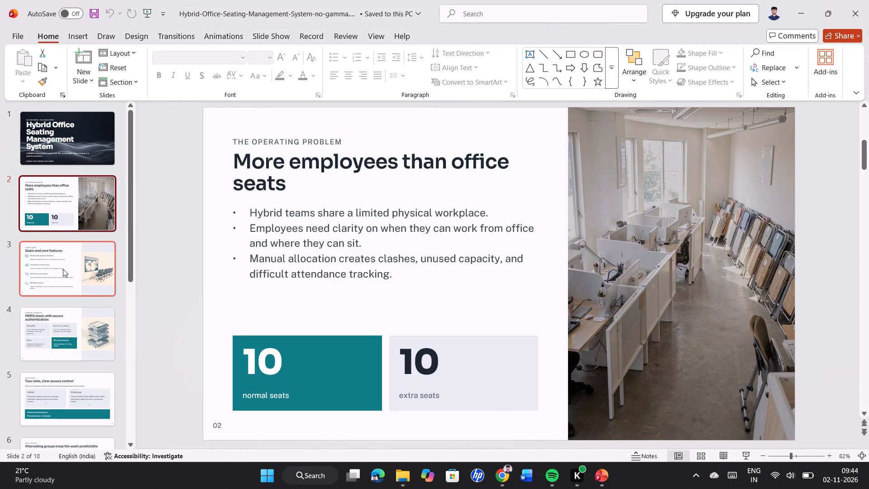
click(63, 269)
click(60, 326)
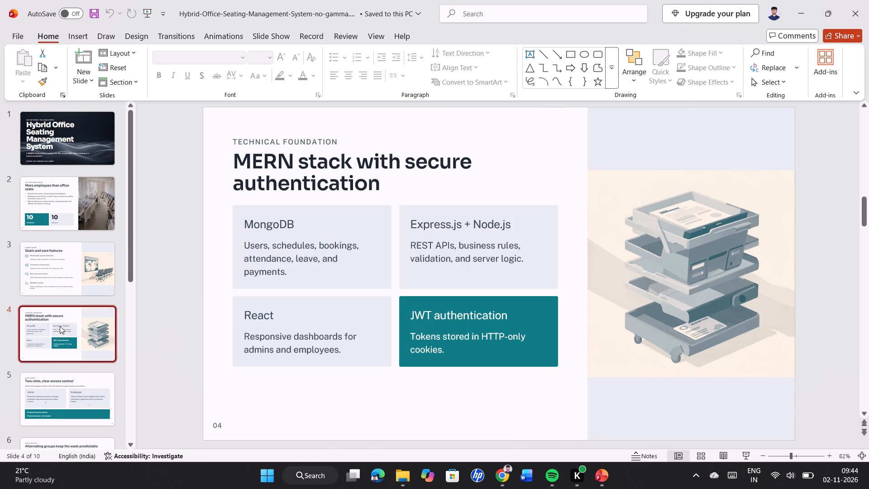
click(67, 395)
scroll(67, 395, down, 8)
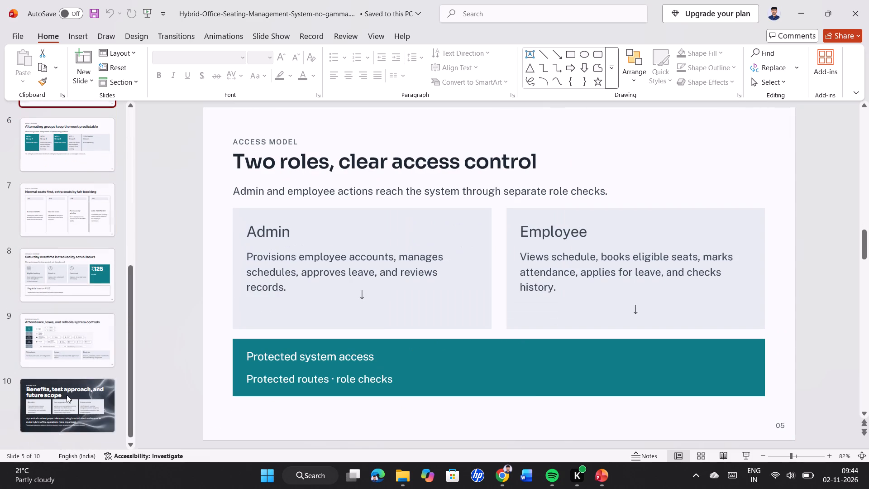
click(66, 399)
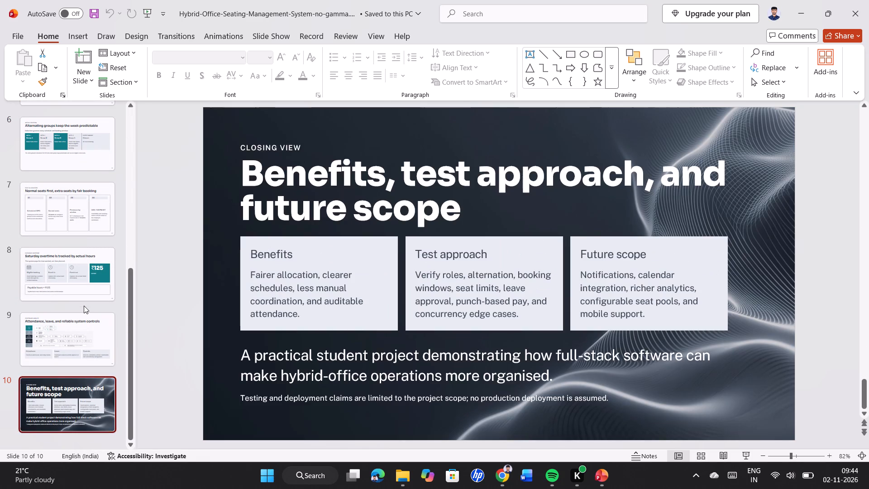
click(84, 306)
click(83, 397)
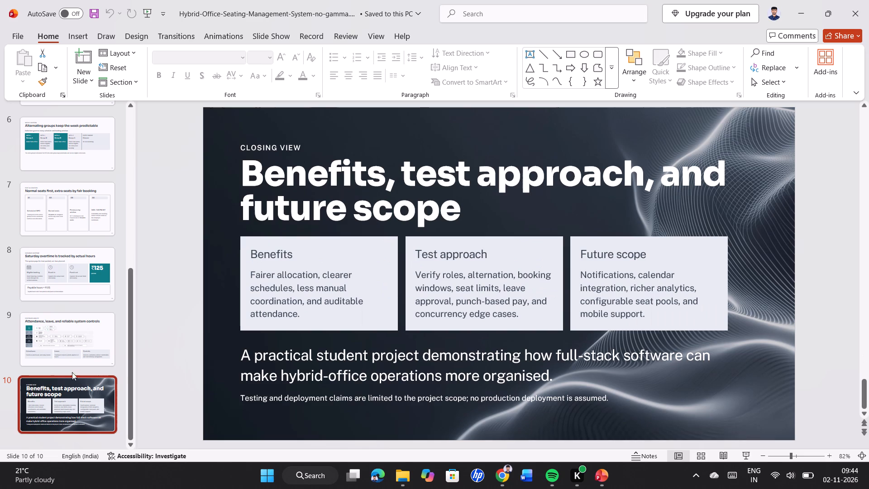
click(62, 353)
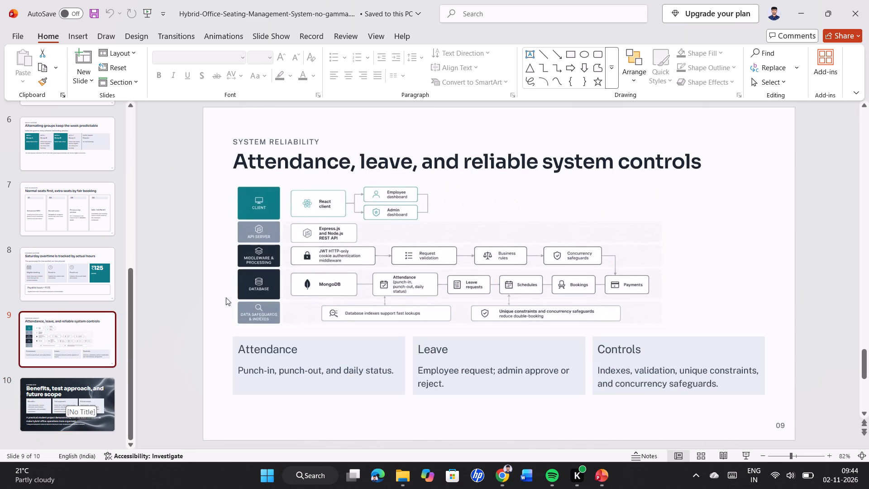
click(332, 236)
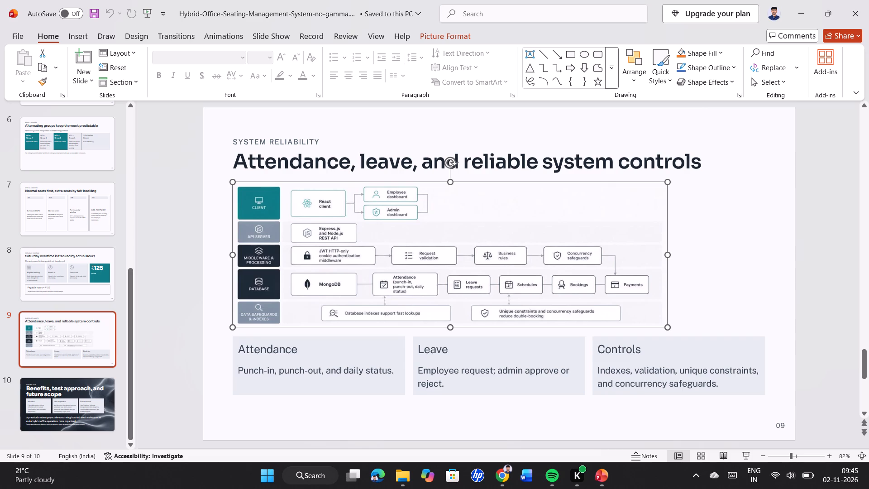
click(730, 255)
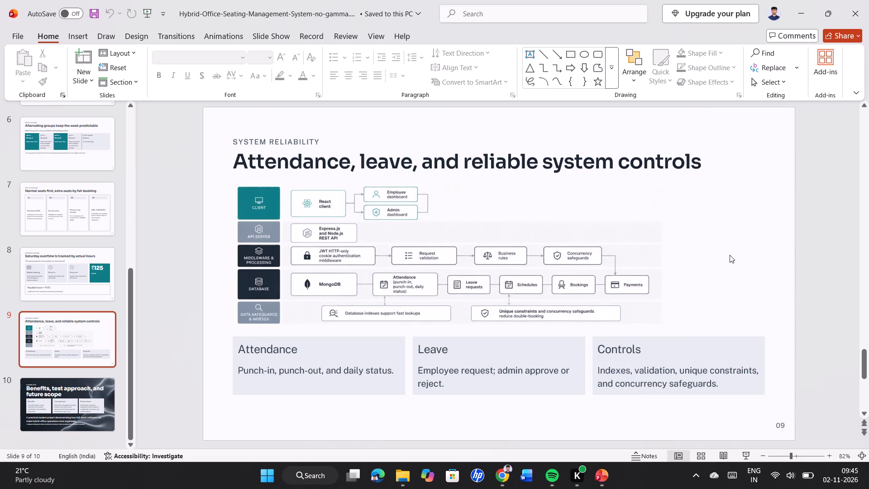
scroll(578, 385, down, 3)
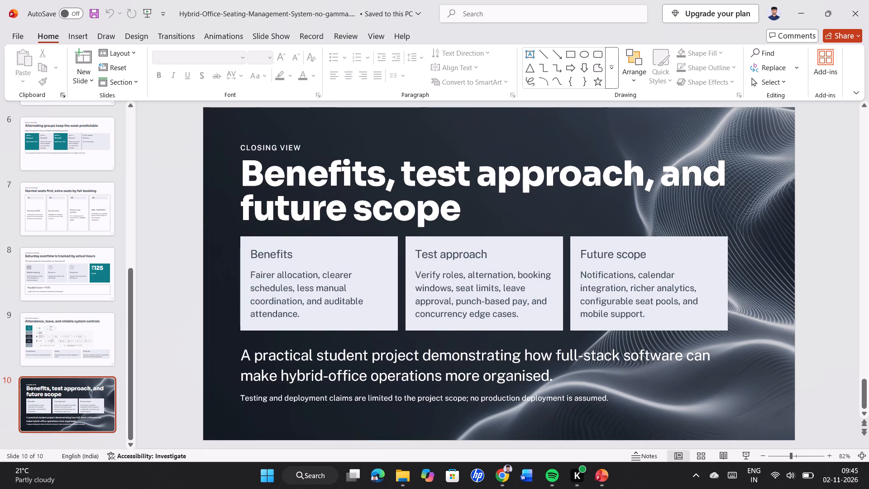
Go back to slide 1 and reduce the font size of the title words "Seating" and "Hybrid" by five size increments each.
scroll(578, 385, down, 1)
scroll(578, 385, up, 20)
scroll(578, 385, up, 4)
scroll(578, 385, down, 1)
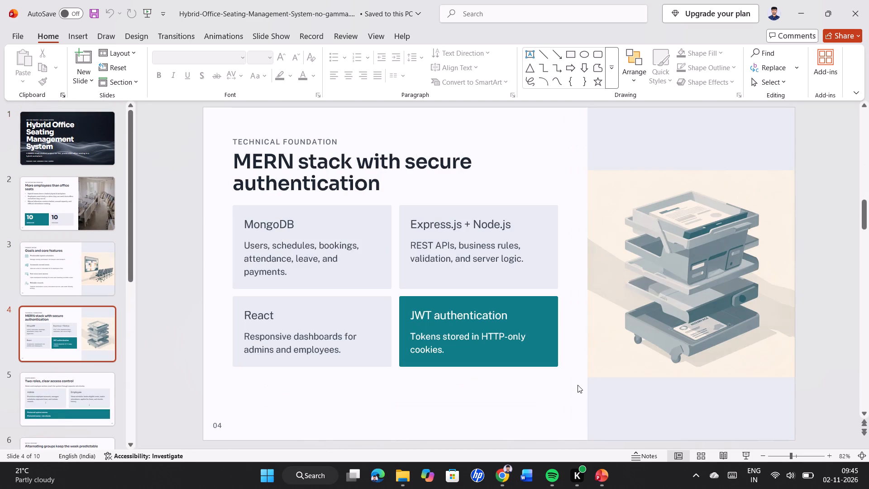
scroll(578, 385, up, 4)
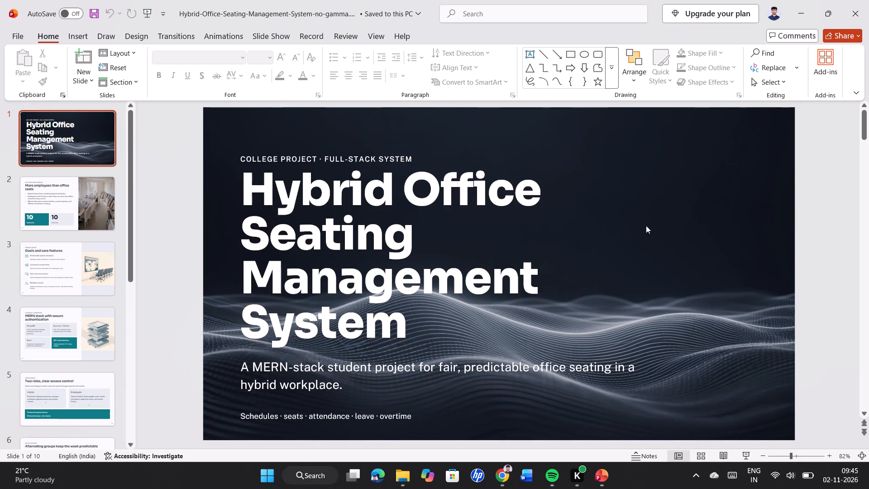
click(646, 225)
click(318, 245)
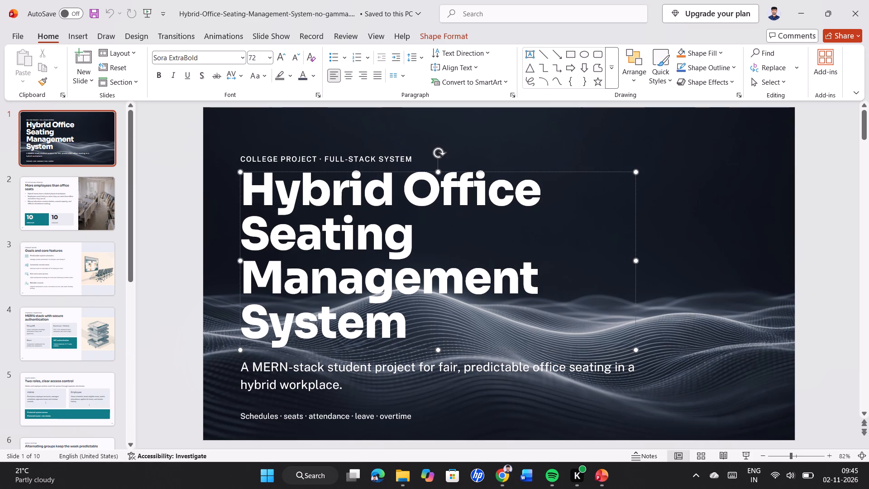
triple_click(296, 56)
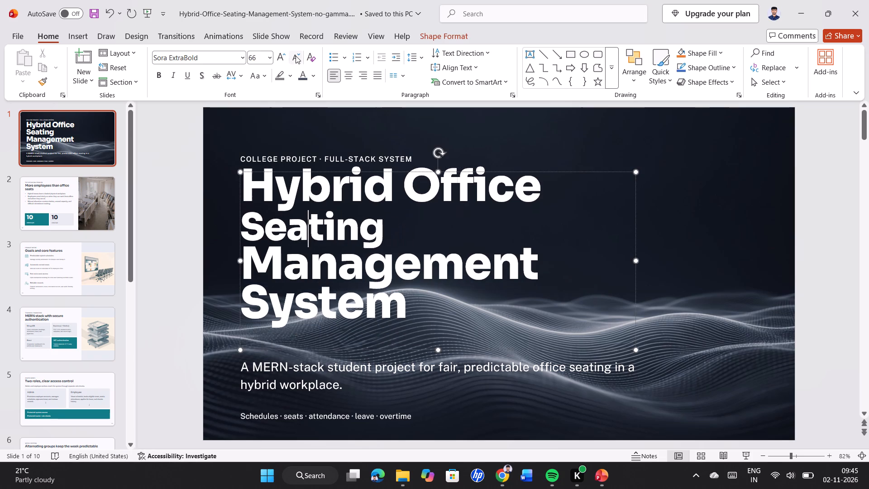
double_click(296, 56)
click(331, 186)
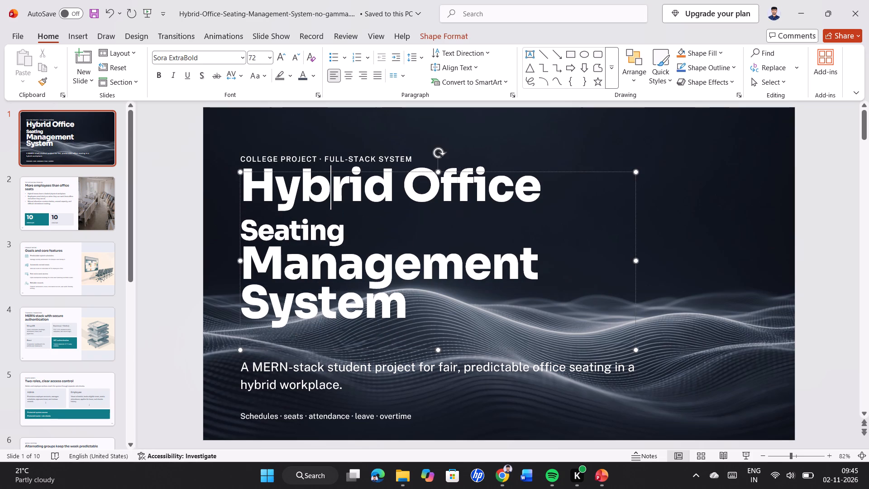
triple_click(297, 61)
double_click(297, 61)
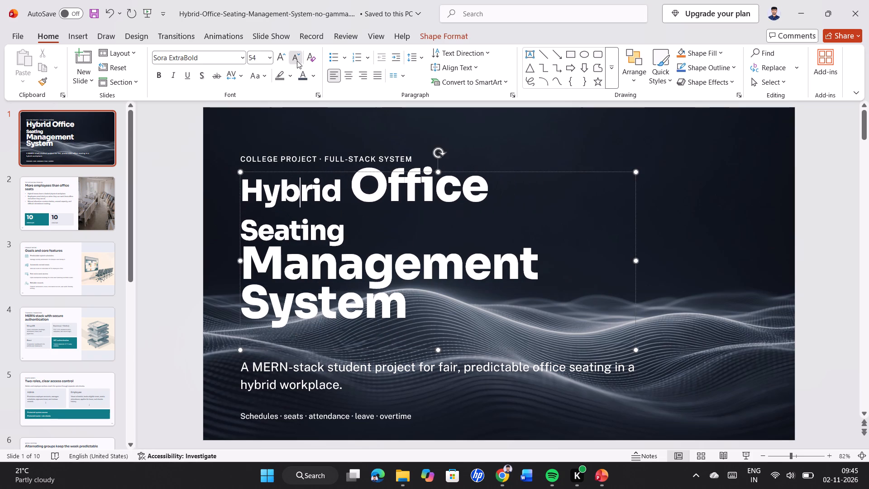
Reduce the title words "Office" and "Management" to 40 pt and "System" to 36 pt.
click(413, 199)
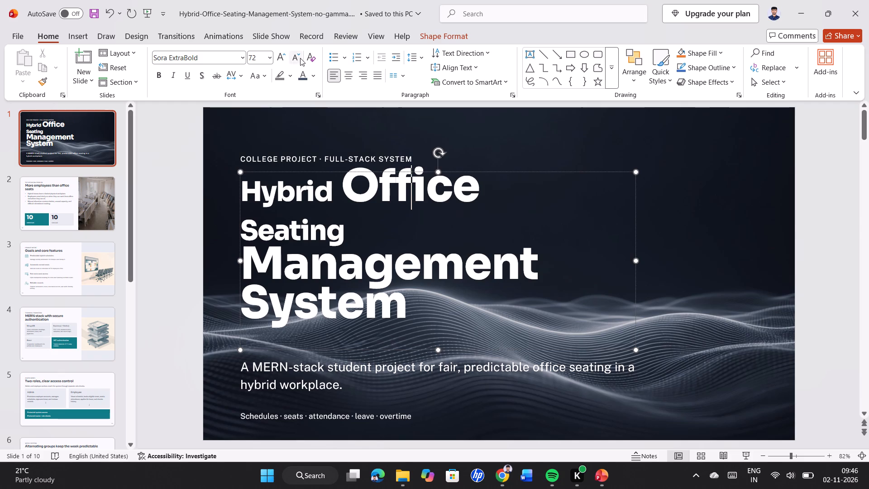
triple_click(300, 58)
triple_click(300, 58)
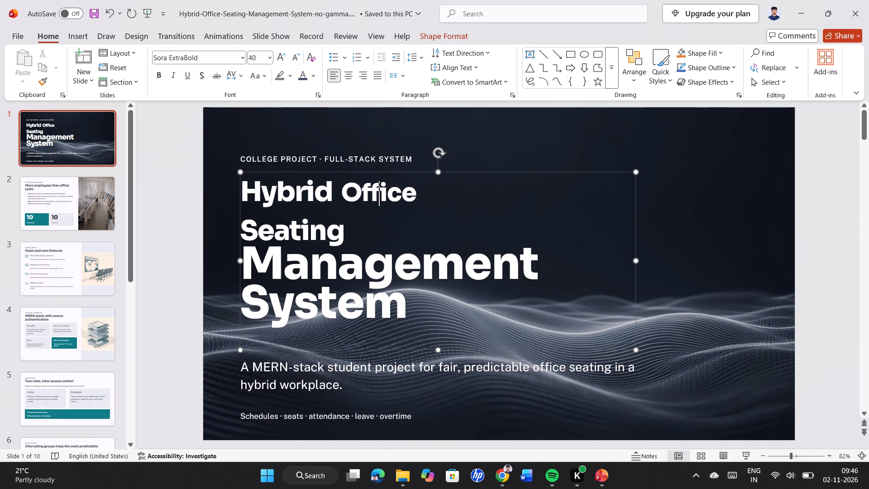
click(311, 268)
triple_click(292, 57)
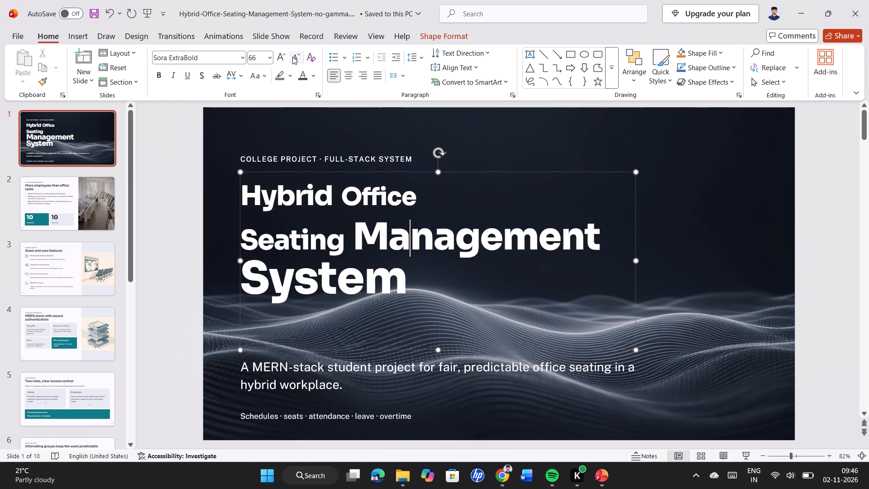
click(292, 57)
double_click(292, 57)
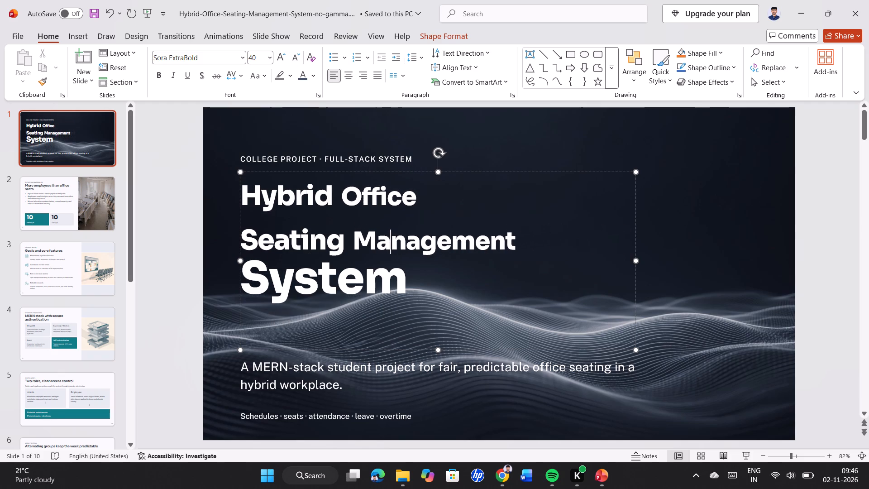
click(285, 269)
triple_click(298, 58)
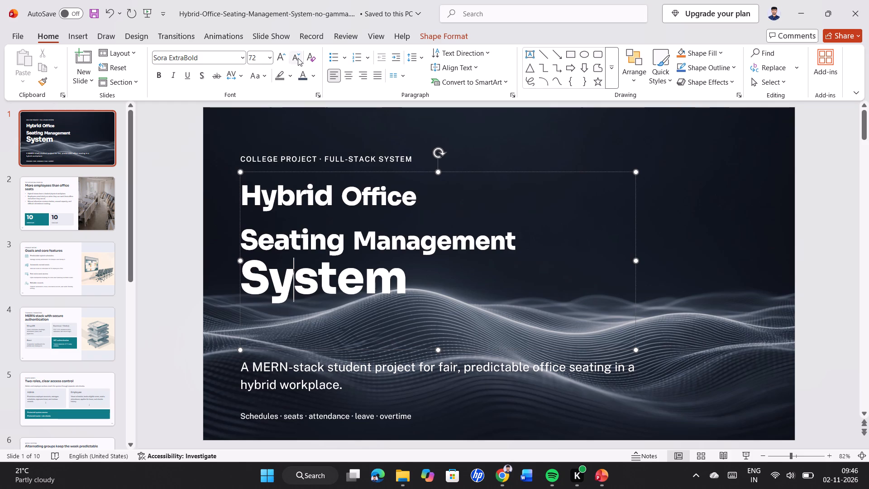
double_click(298, 58)
double_click(298, 58)
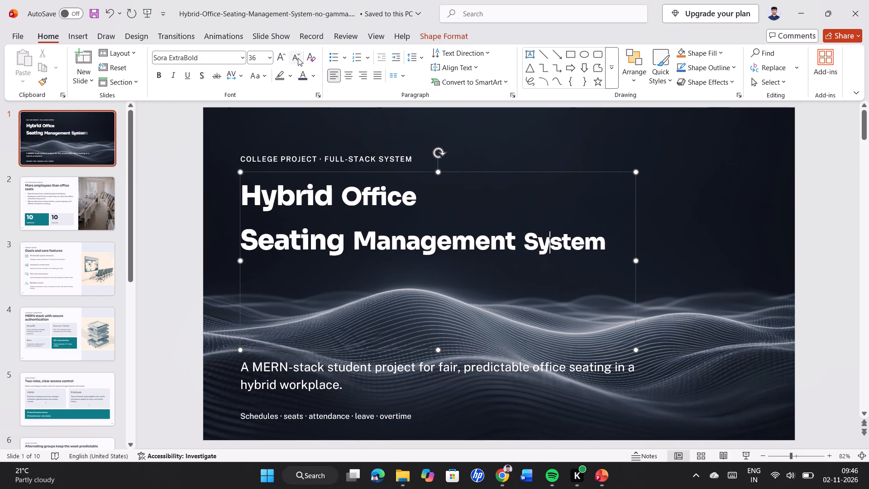
Shrink the title word "Office" further to 24 pt.
click(362, 199)
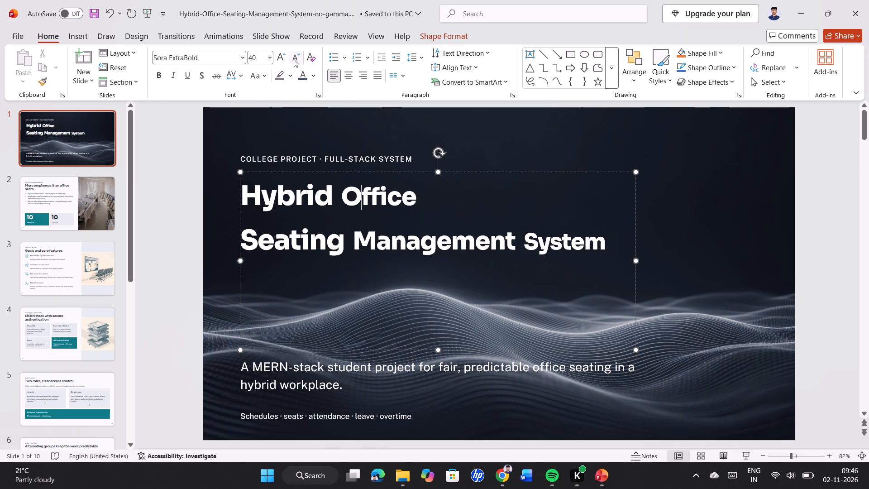
triple_click(294, 59)
click(294, 59)
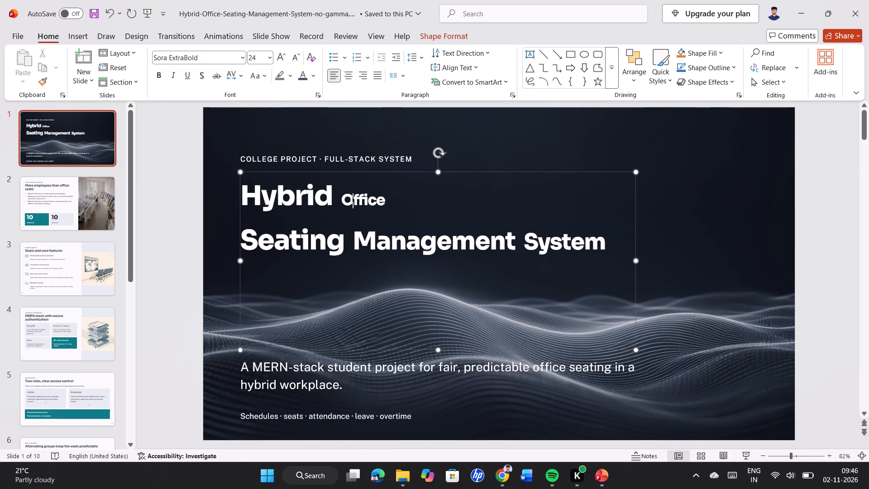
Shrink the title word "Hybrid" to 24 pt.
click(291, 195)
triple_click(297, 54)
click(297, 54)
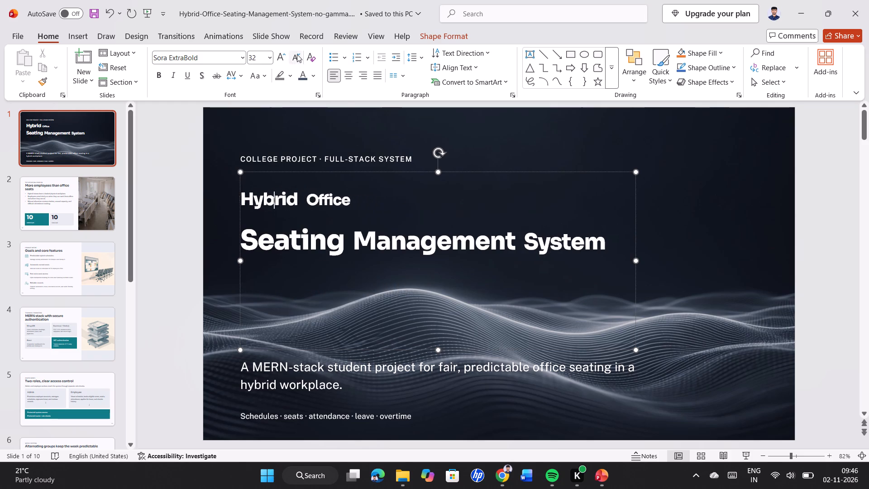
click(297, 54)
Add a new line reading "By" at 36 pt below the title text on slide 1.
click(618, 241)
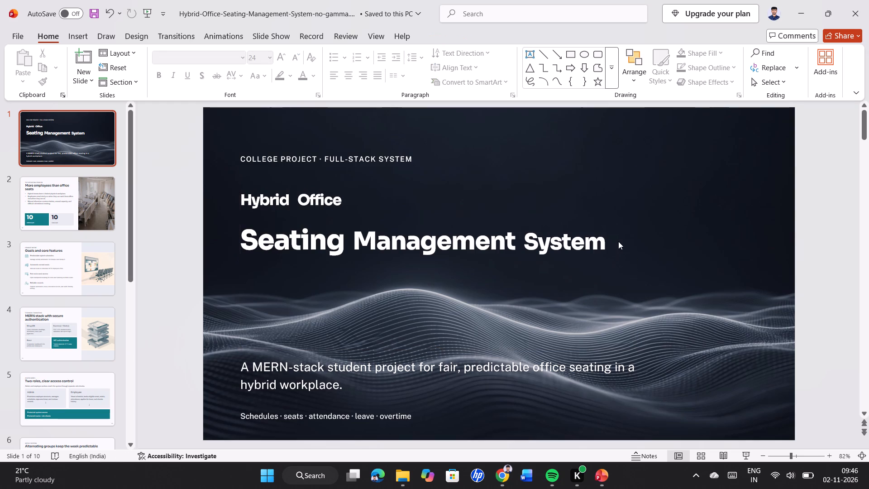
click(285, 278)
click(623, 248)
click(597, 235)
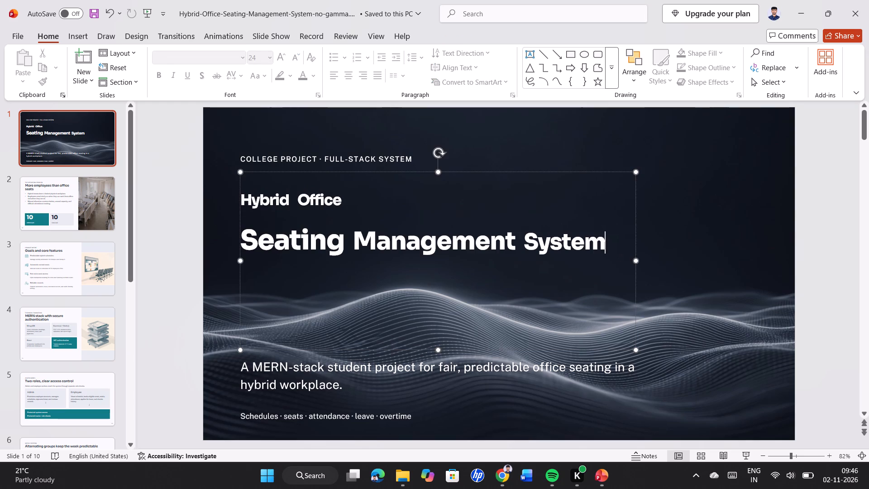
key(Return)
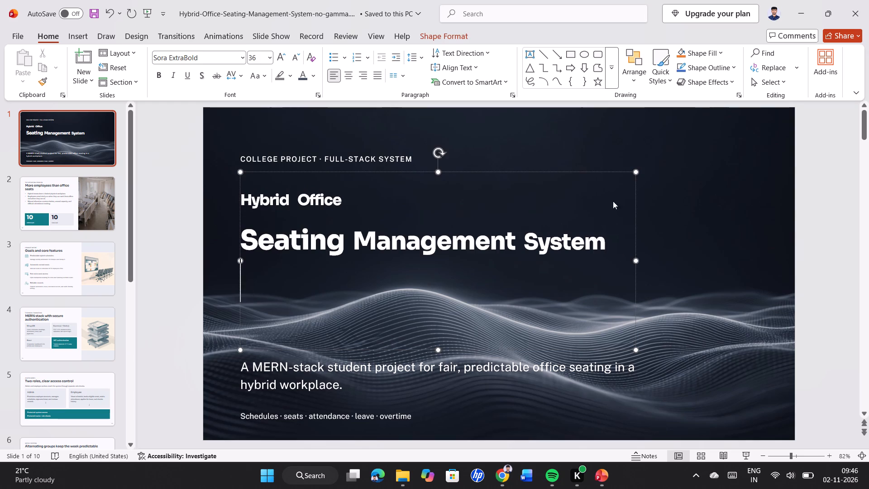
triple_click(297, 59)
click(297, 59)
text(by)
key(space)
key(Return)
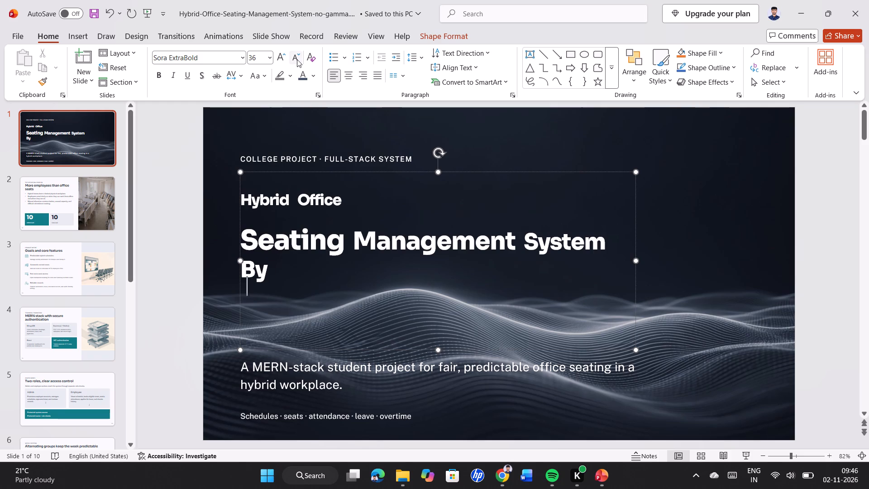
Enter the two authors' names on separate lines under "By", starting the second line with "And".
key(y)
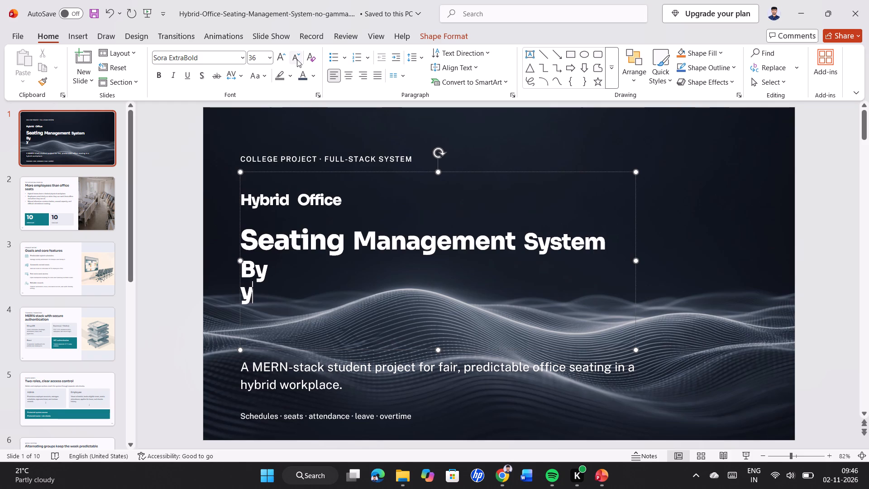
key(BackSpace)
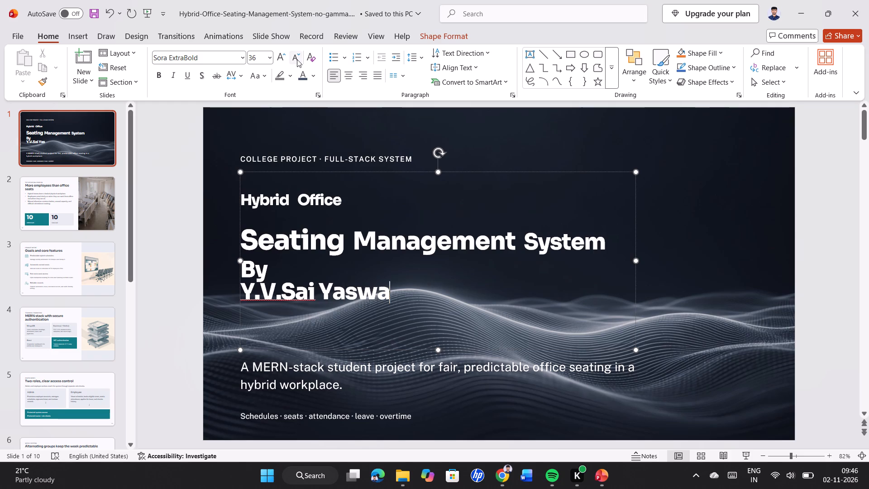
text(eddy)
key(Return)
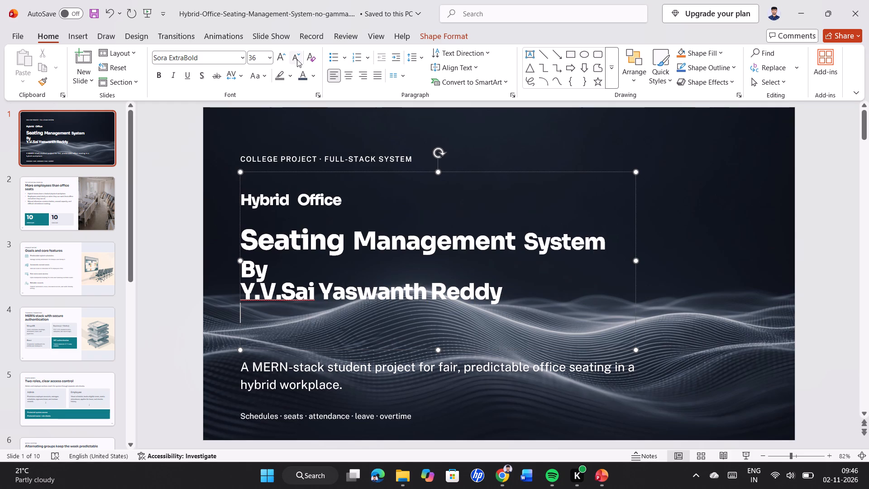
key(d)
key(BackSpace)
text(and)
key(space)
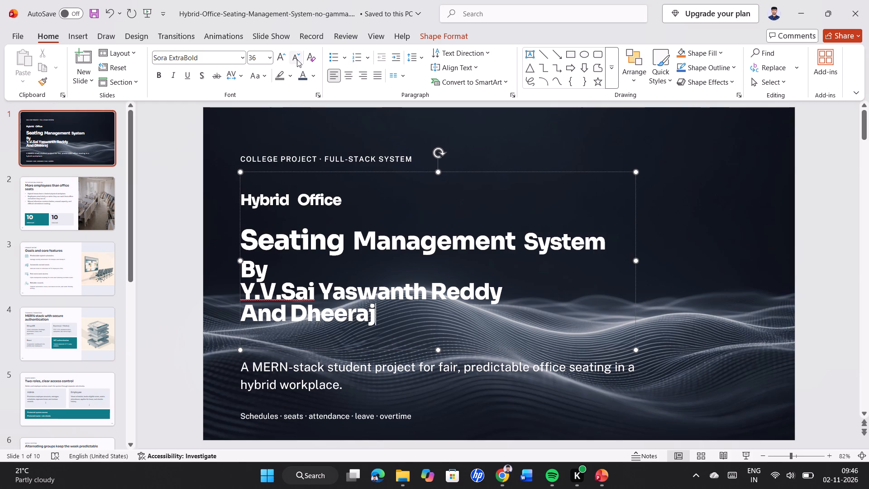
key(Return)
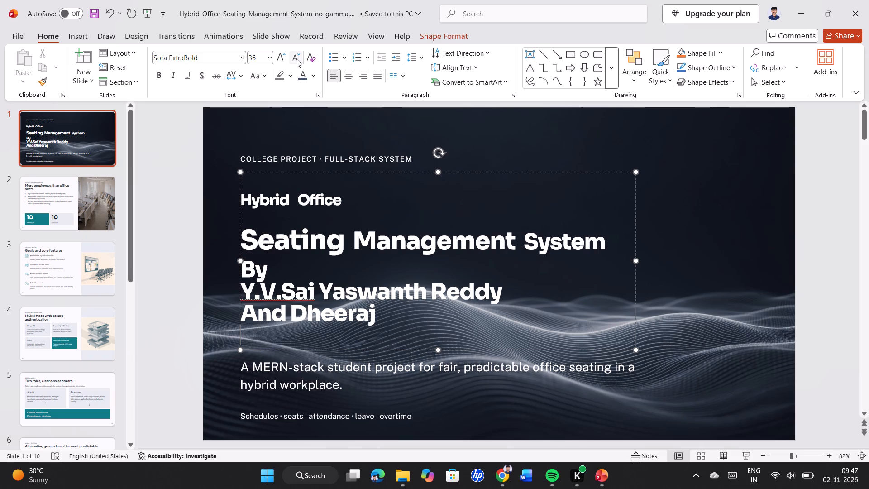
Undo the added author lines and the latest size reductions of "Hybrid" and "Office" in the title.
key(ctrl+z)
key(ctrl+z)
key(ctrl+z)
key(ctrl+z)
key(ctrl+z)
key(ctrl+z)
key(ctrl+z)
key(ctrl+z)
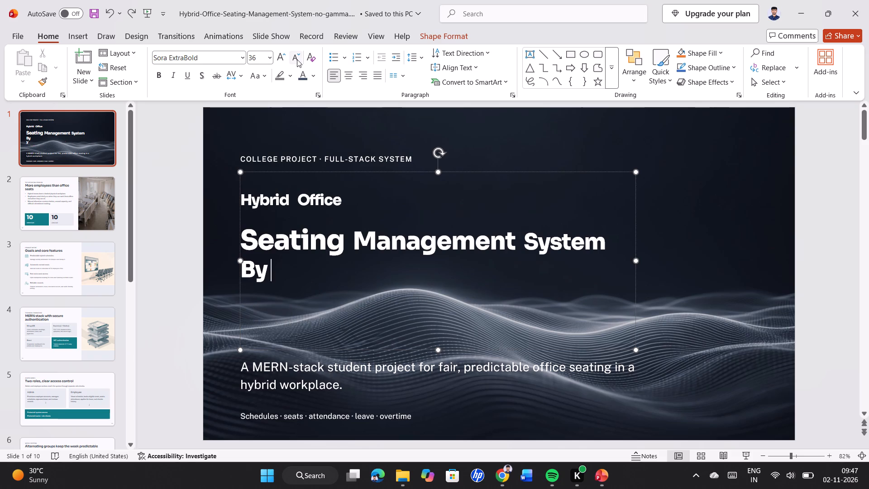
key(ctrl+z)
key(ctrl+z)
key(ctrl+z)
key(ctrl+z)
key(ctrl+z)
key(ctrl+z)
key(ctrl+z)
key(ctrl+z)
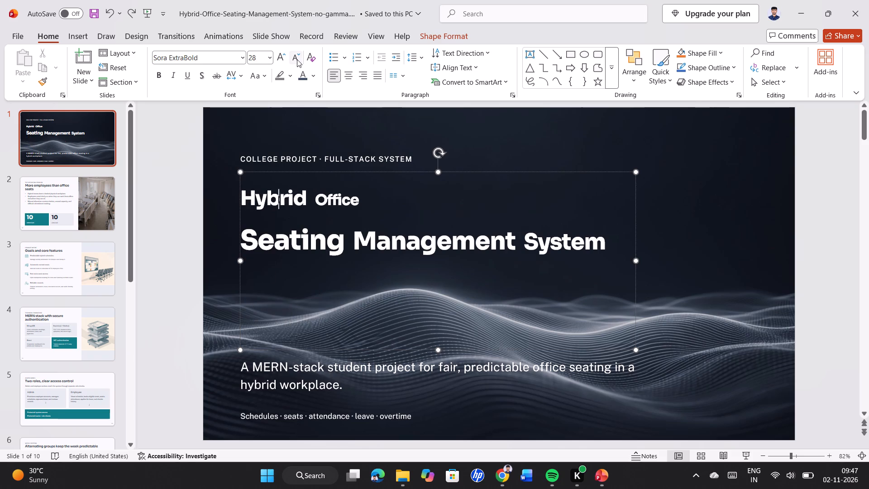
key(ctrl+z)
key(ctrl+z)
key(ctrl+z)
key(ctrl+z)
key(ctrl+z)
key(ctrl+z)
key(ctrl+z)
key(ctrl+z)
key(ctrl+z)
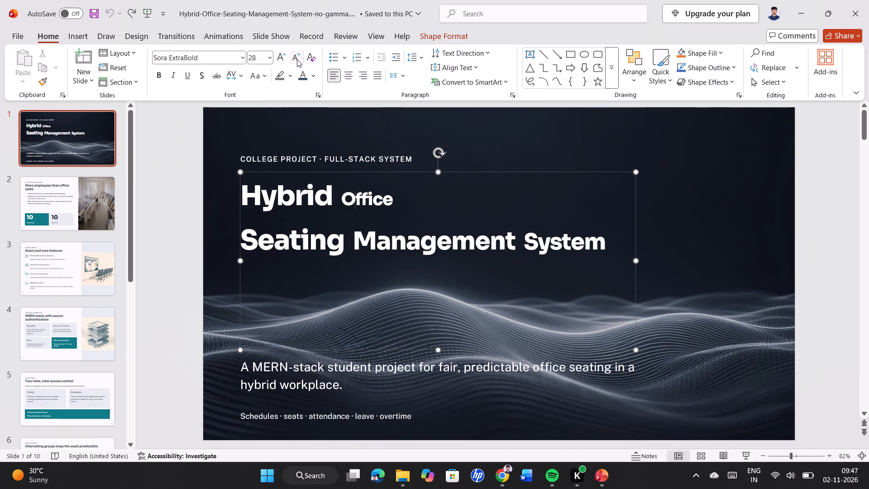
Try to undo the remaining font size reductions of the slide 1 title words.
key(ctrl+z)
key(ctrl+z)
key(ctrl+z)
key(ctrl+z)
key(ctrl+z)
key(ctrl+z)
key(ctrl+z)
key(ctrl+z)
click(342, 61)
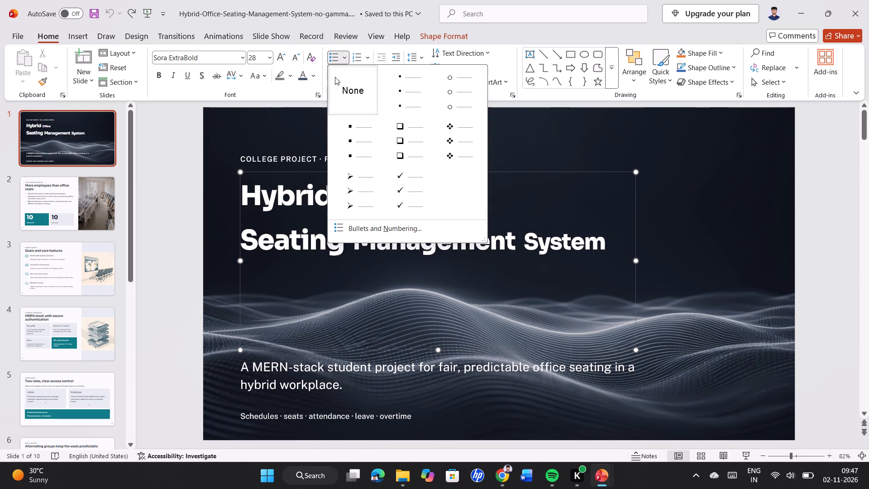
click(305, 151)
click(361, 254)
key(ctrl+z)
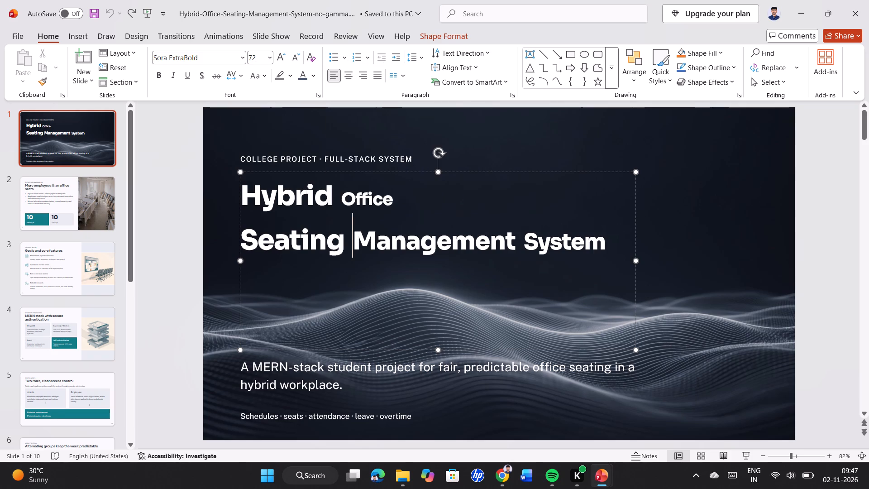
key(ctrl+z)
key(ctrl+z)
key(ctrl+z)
Shrink the slide 1 title box in height and width so it fits closely around the title text.
drag(612, 252, 236, 179)
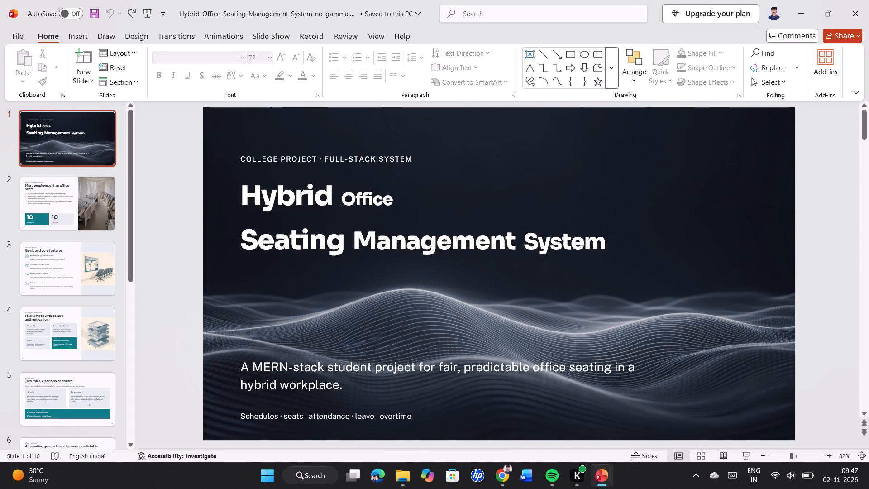
click(252, 190)
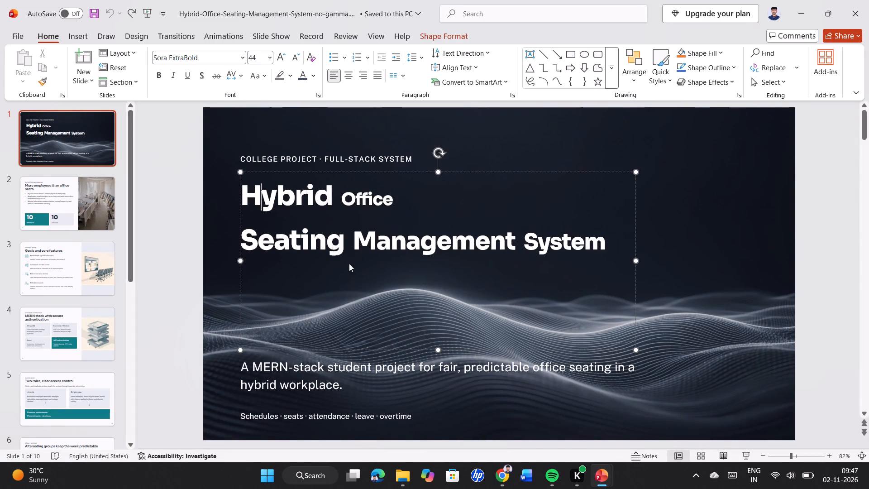
drag(439, 347, 434, 281)
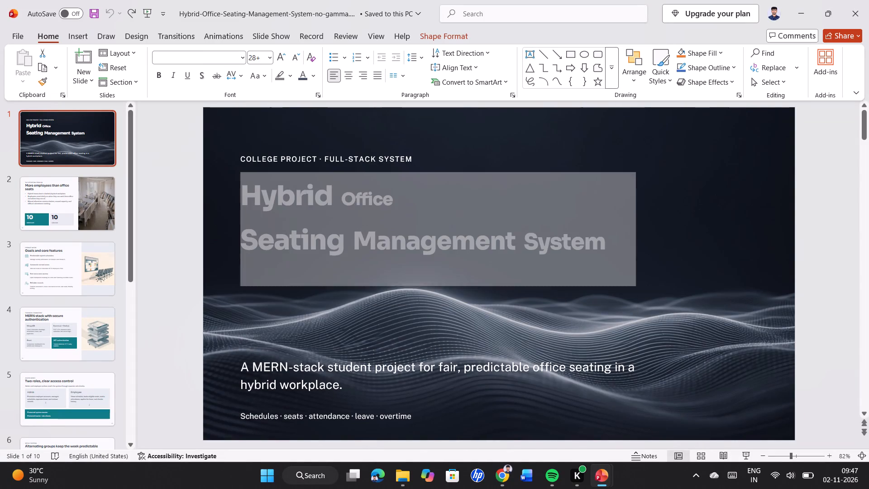
drag(434, 281, 430, 261)
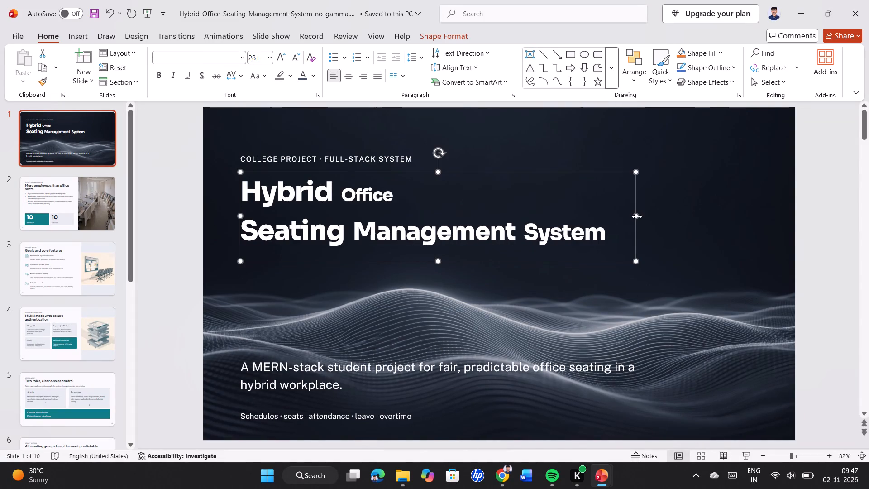
drag(637, 216, 511, 206)
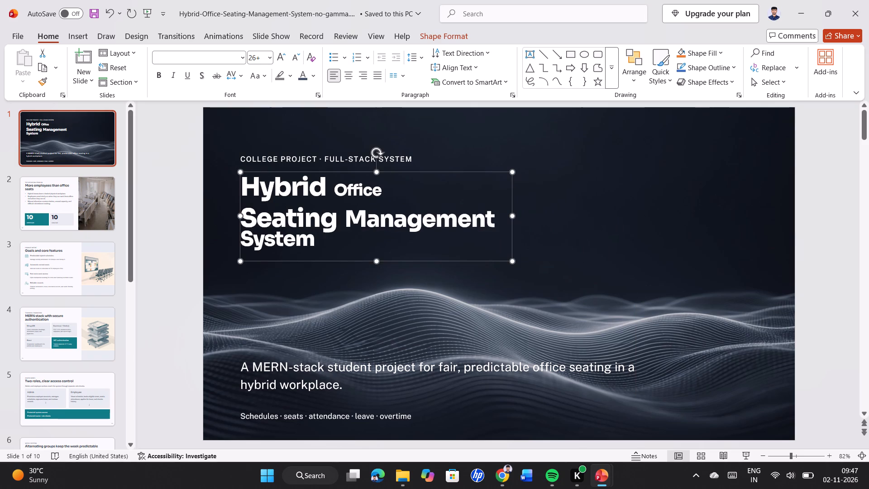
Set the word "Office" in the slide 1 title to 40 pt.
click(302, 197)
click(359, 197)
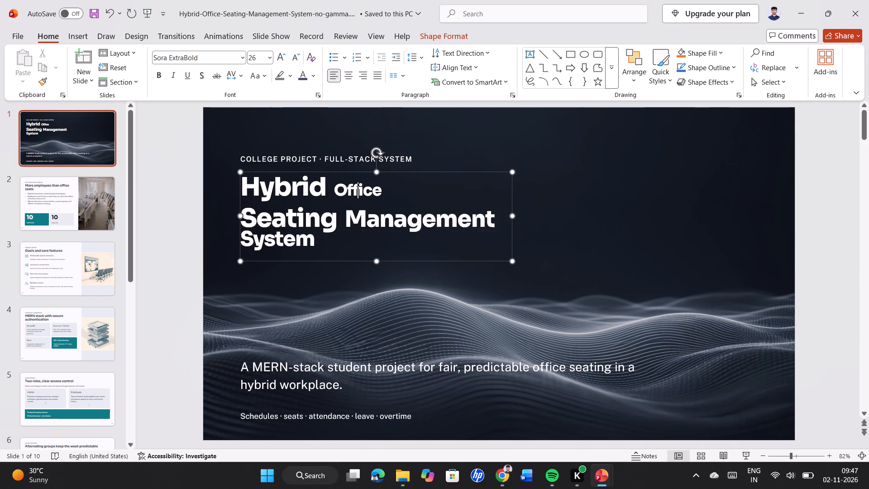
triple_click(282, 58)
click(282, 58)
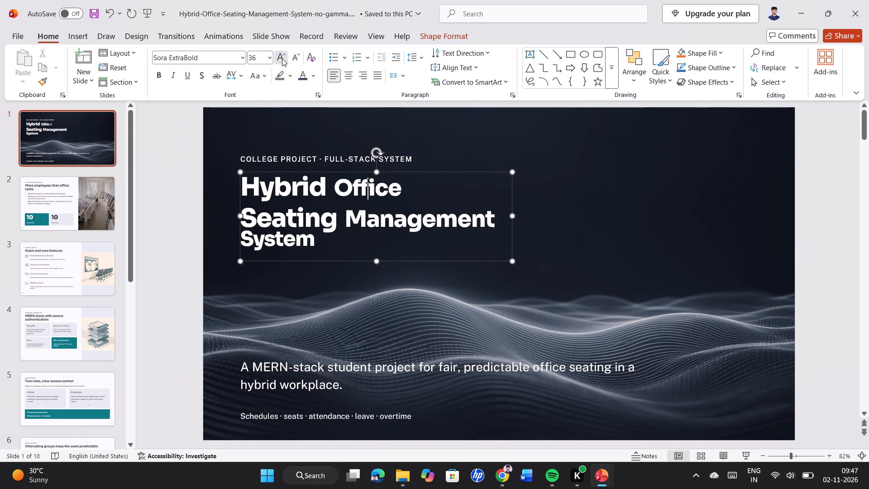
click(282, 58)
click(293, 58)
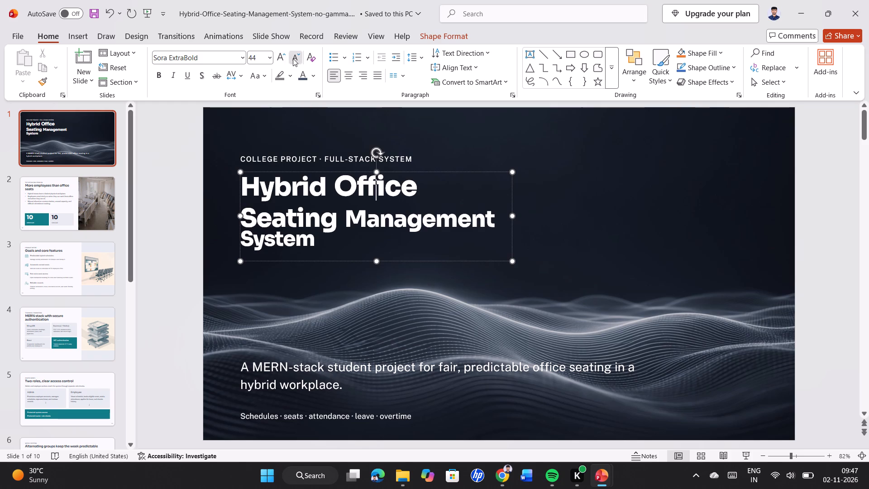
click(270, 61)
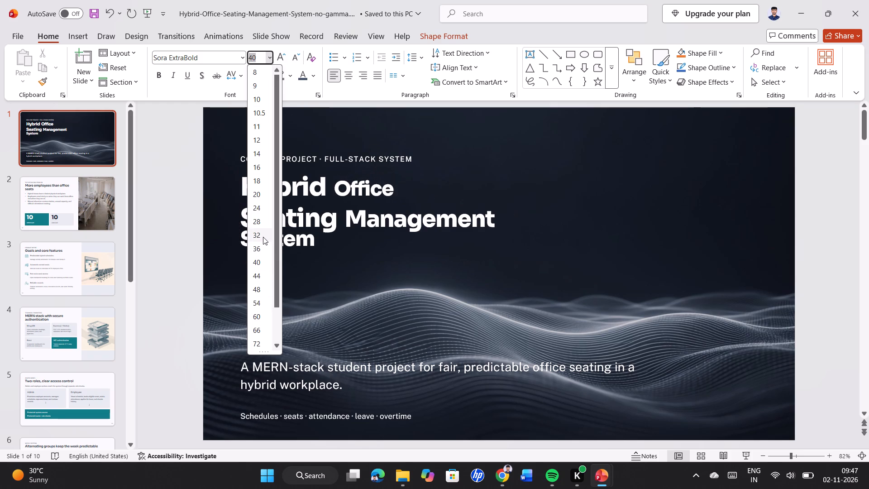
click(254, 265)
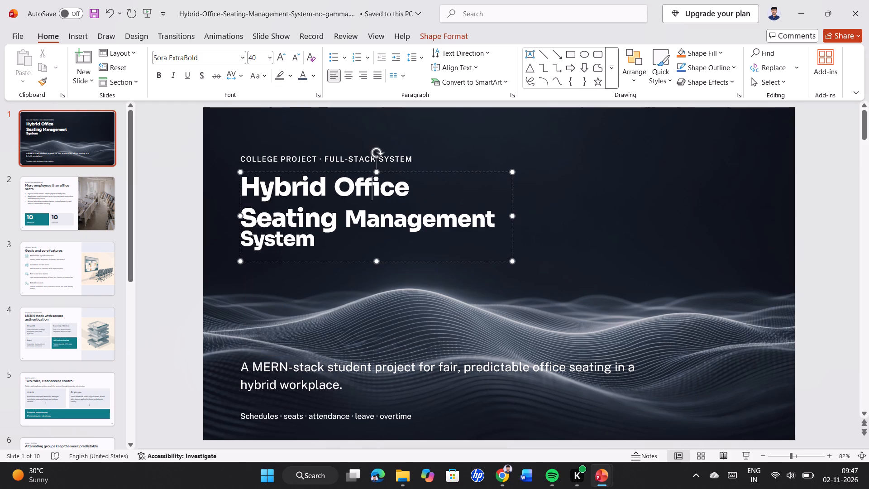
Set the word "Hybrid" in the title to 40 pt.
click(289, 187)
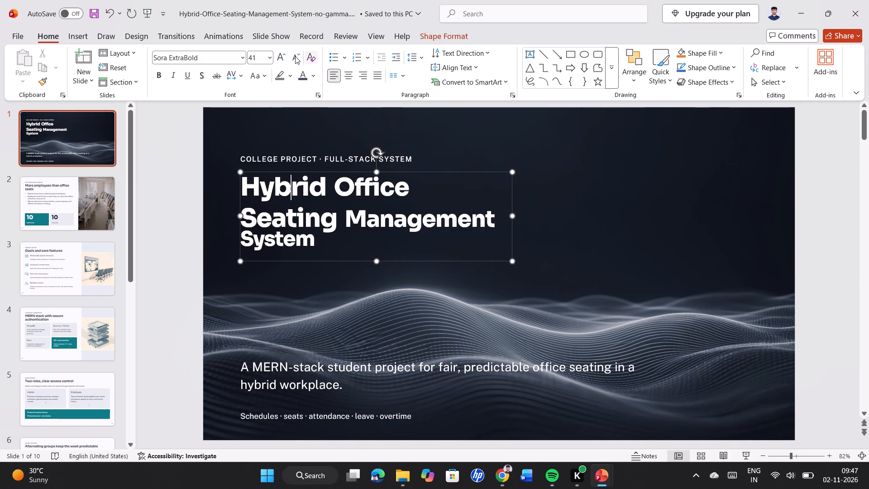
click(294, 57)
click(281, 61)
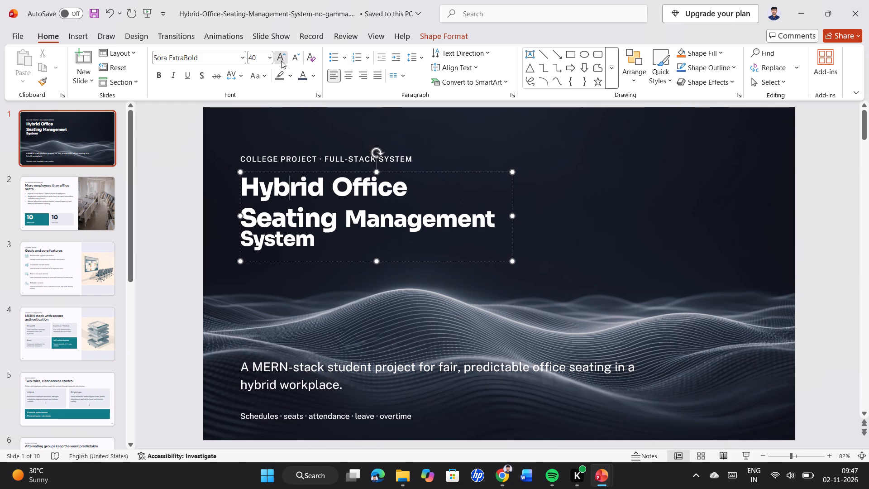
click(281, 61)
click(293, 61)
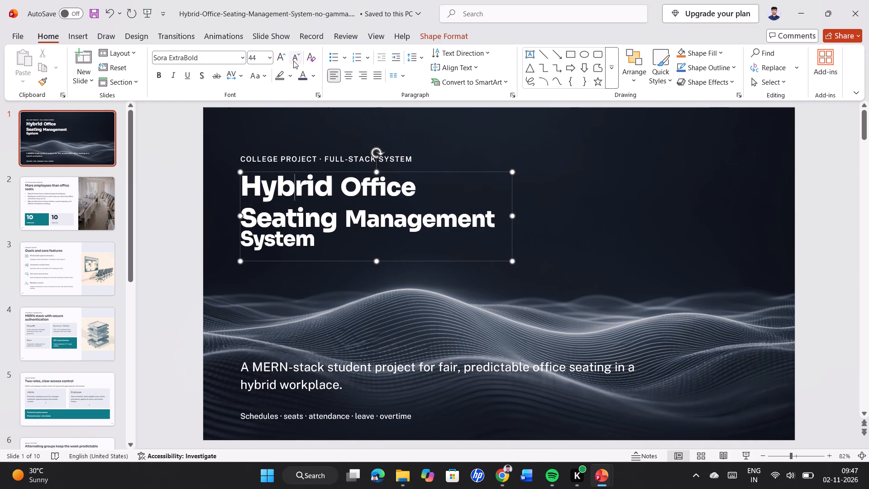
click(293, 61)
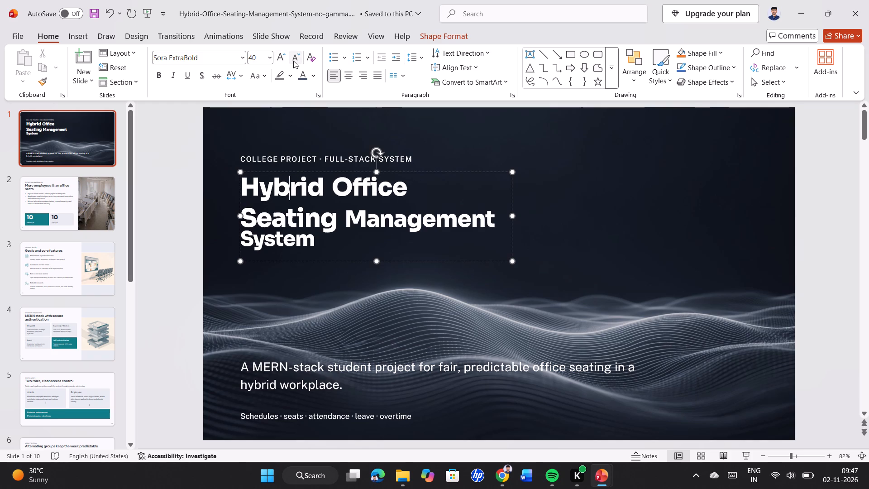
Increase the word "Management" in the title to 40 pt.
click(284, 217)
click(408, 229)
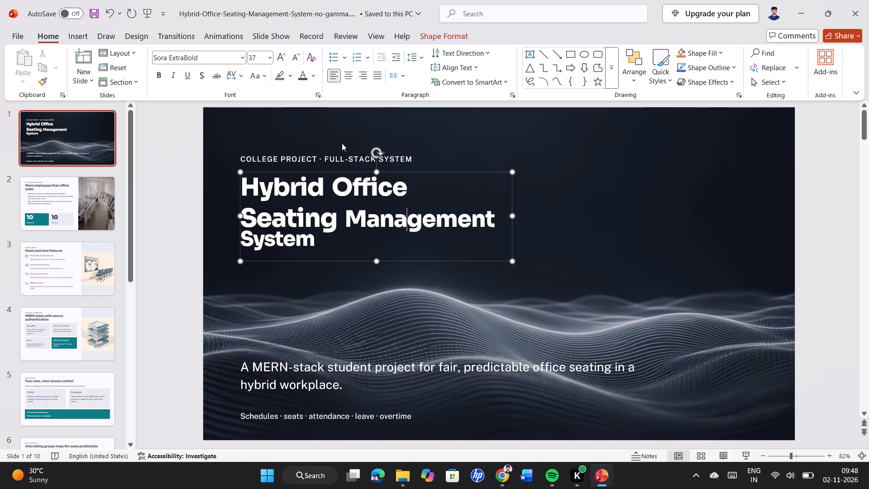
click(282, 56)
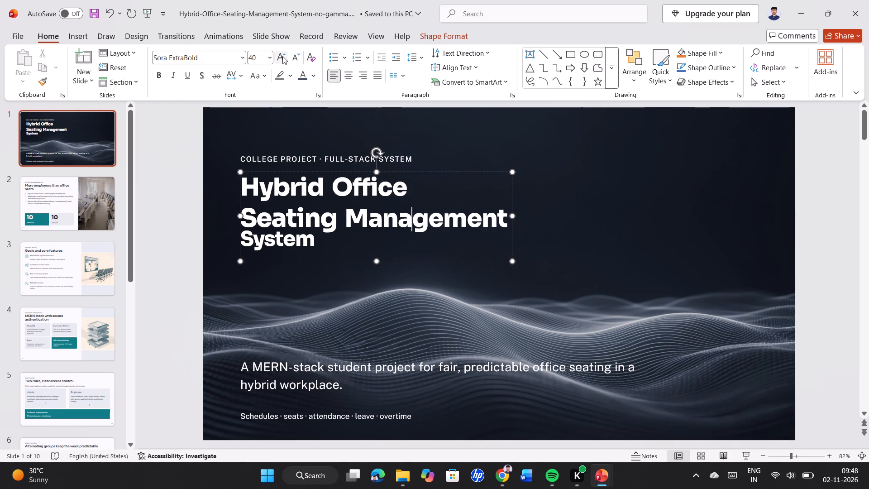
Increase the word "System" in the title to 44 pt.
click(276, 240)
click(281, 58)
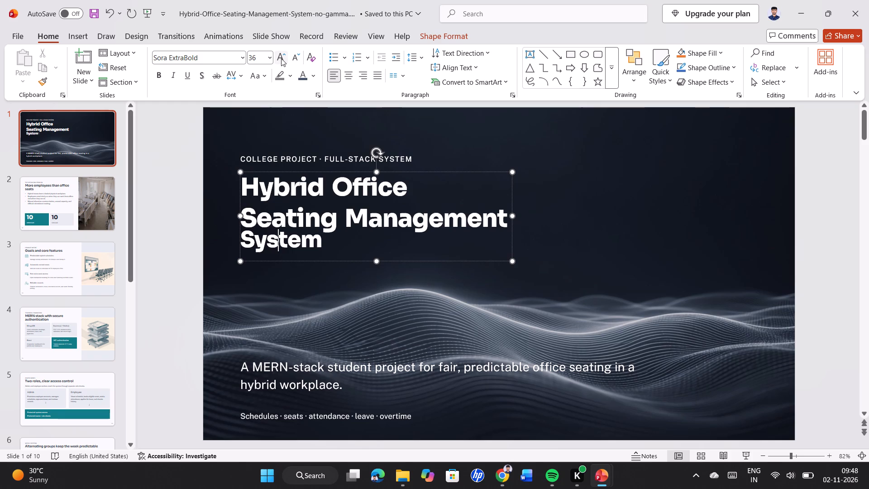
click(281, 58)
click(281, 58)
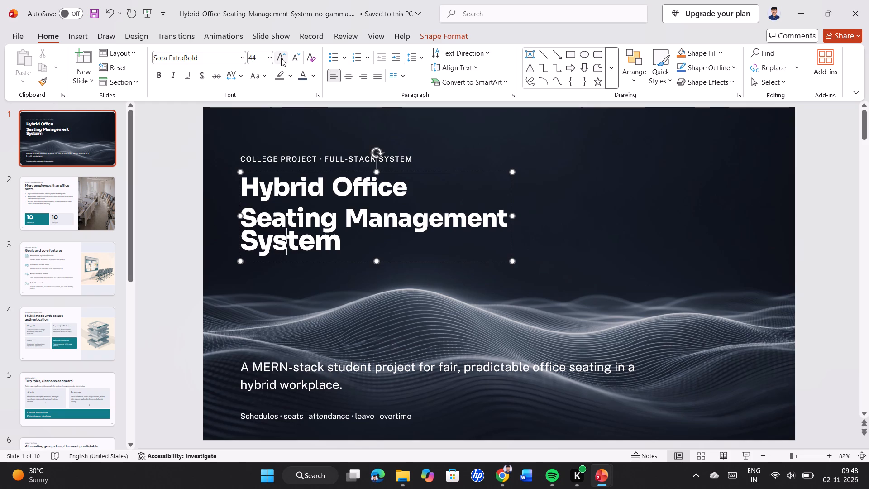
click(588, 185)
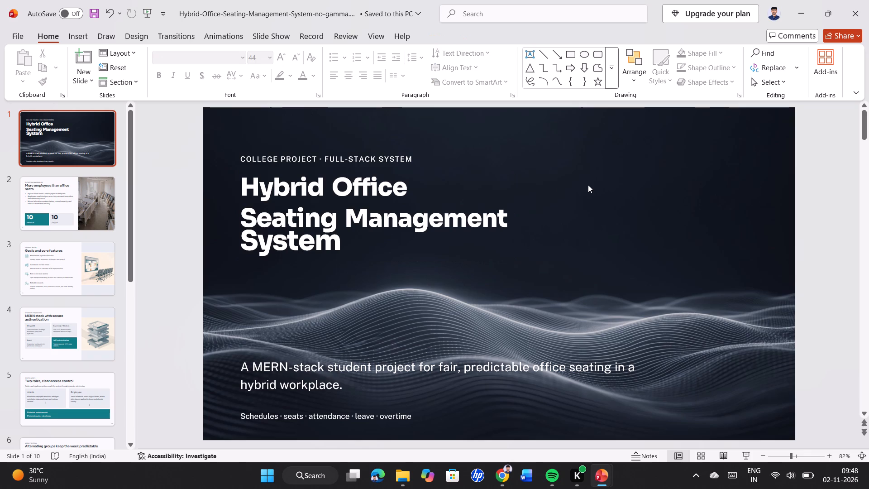
Clear the "A MERN-stack student project…" description text below the title on slide 1.
click(296, 388)
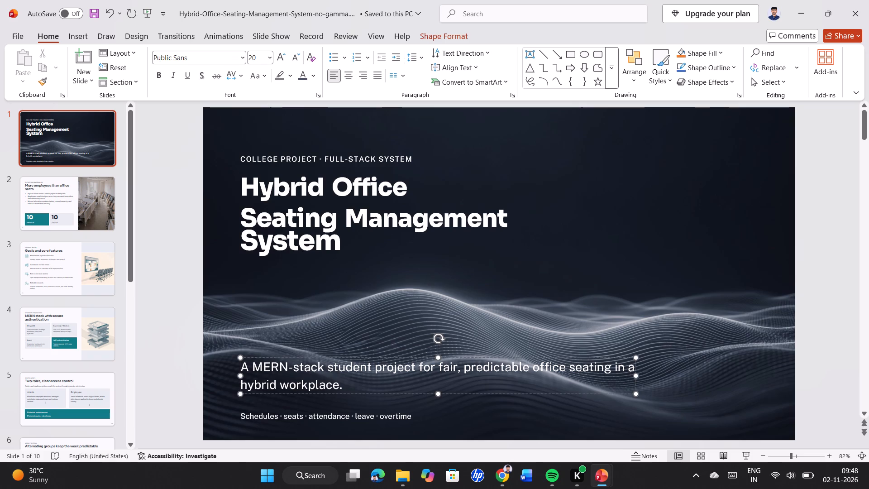
key(Delete)
right_click(430, 377)
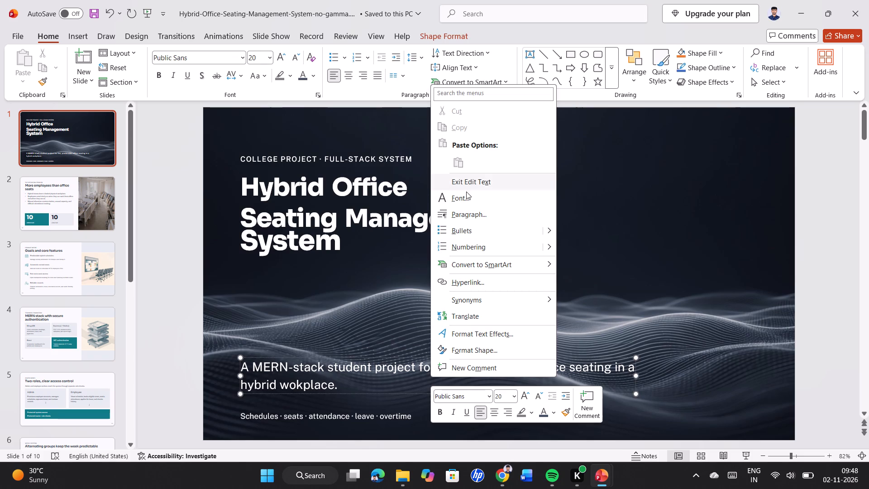
click(339, 399)
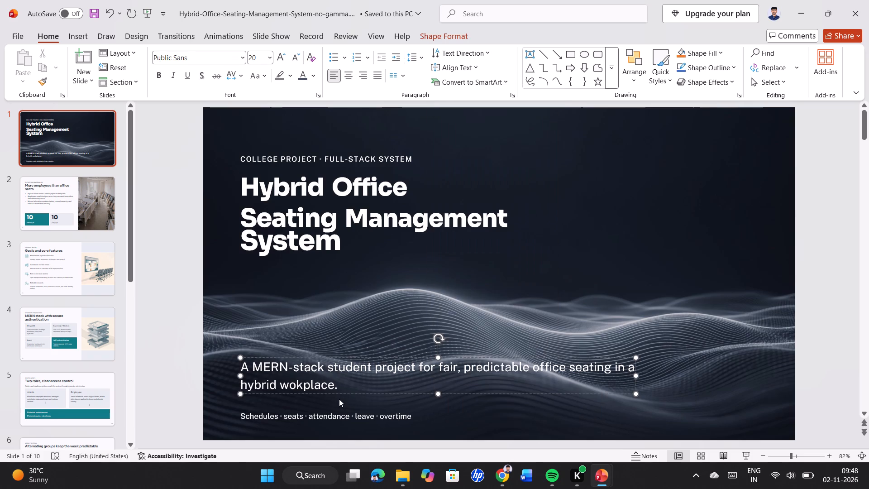
click(339, 387)
key(BackSpace)
key(BackSpace)
key(BackSpace)
key(BackSpace)
key(BackSpace)
key(BackSpace)
key(BackSpace)
key(BackSpace)
key(BackSpace)
key(BackSpace)
key(BackSpace)
key(BackSpace)
key(BackSpace)
key(BackSpace)
key(BackSpace)
key(BackSpace)
key(BackSpace)
key(BackSpace)
key(BackSpace)
key(BackSpace)
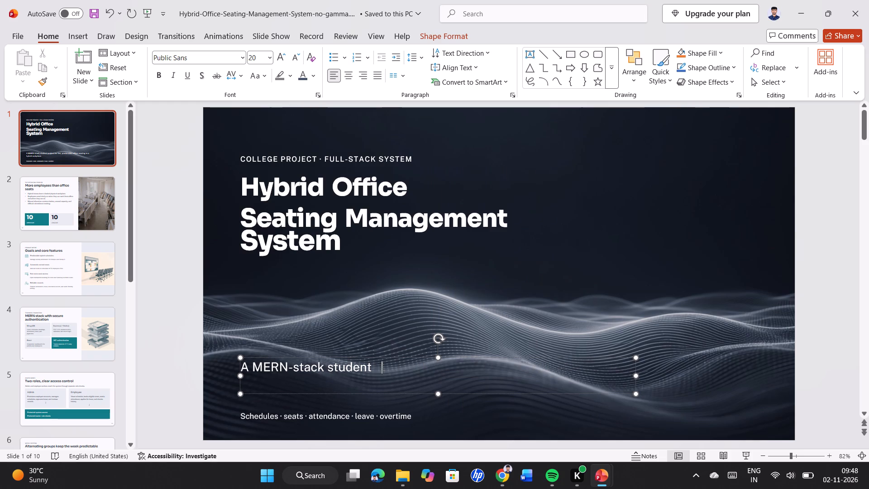
Delete the "Schedules · seats · attendance · leave · overtime" line from slide 1.
click(398, 410)
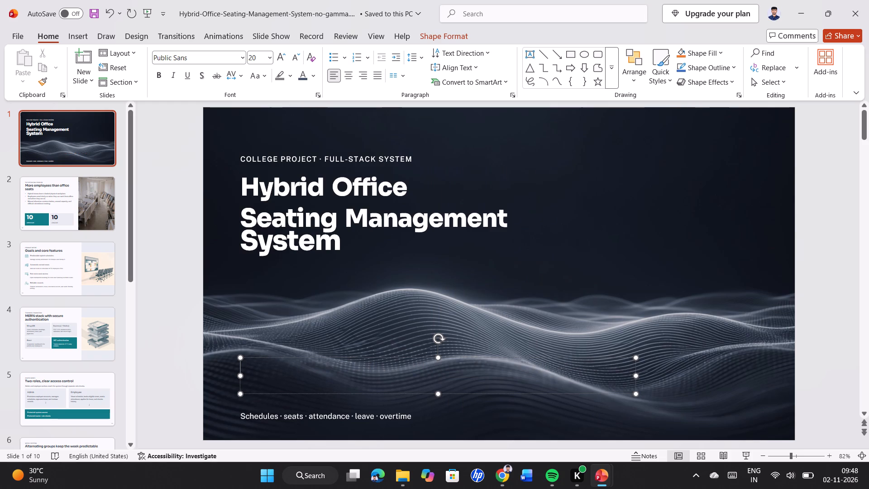
key(BackSpace)
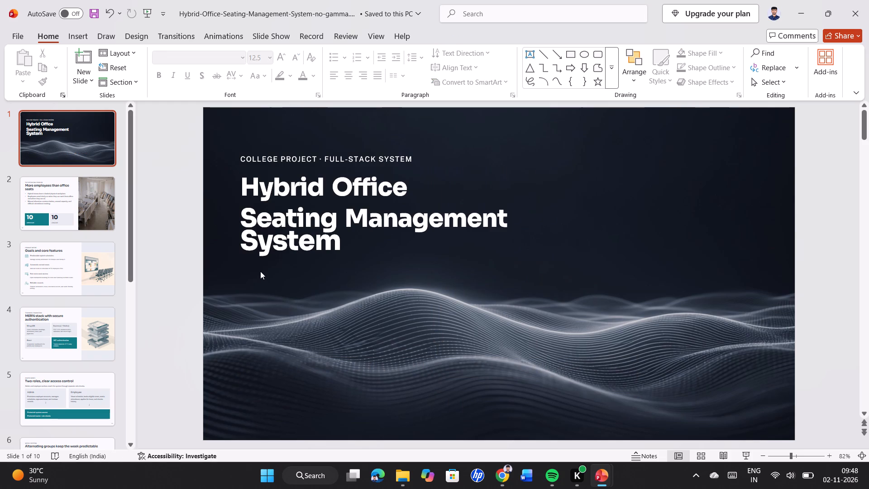
click(260, 271)
Set the entire slide 1 title to a uniform 44 pt font size.
click(354, 239)
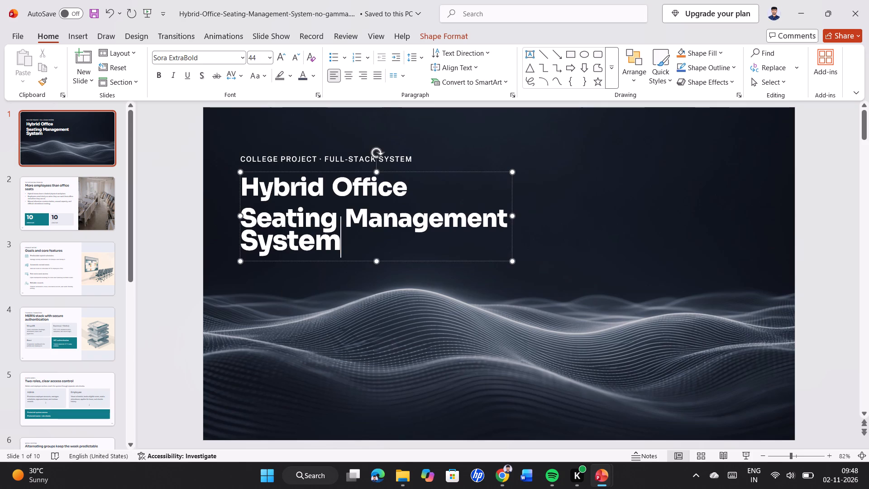
drag(348, 239, 244, 180)
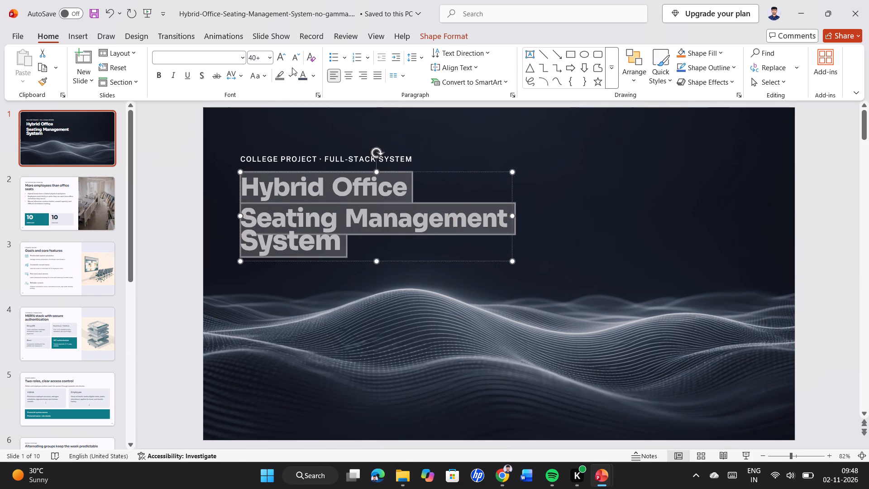
click(280, 58)
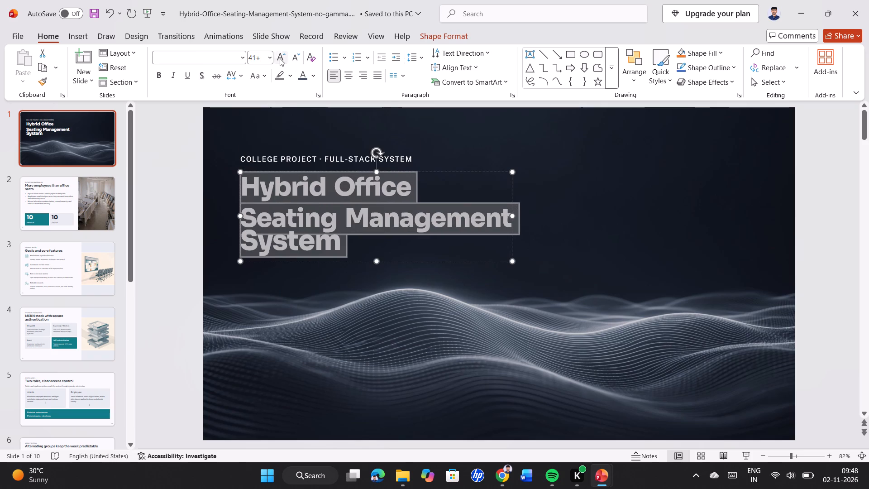
click(269, 62)
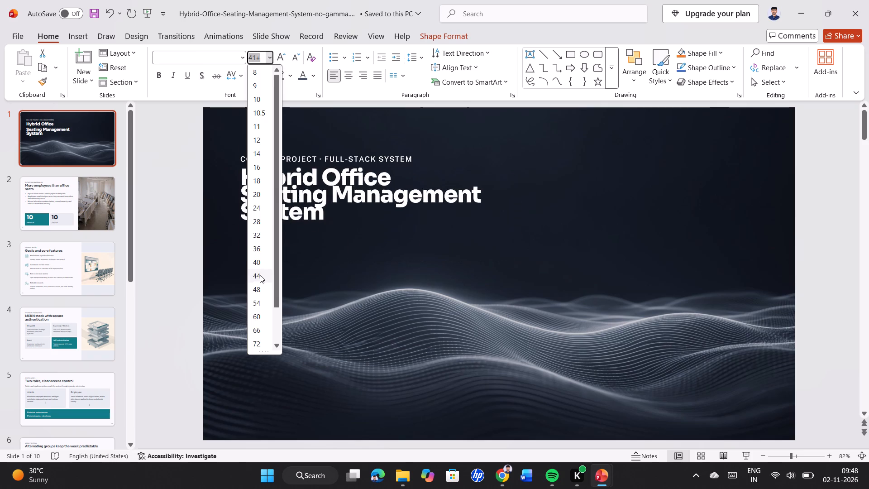
click(258, 274)
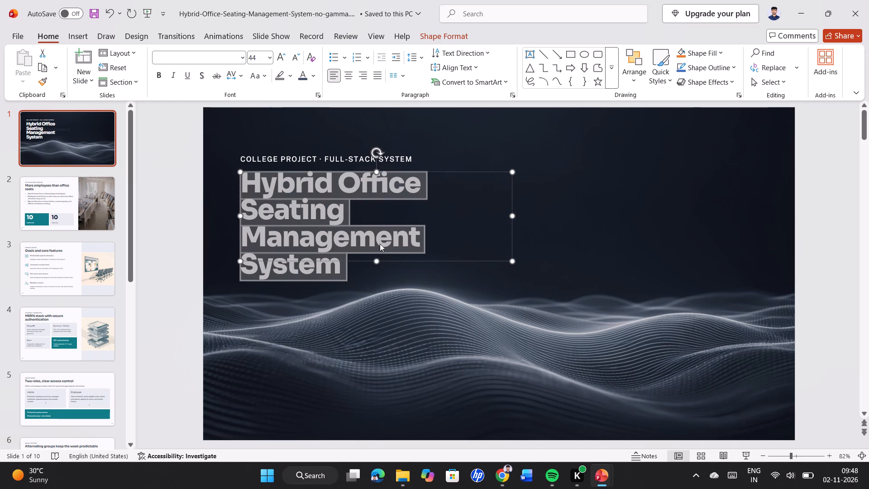
Widen the slide 1 title box so "Seating Management System" fits on one line beneath "Hybrid Office".
drag(512, 215, 549, 212)
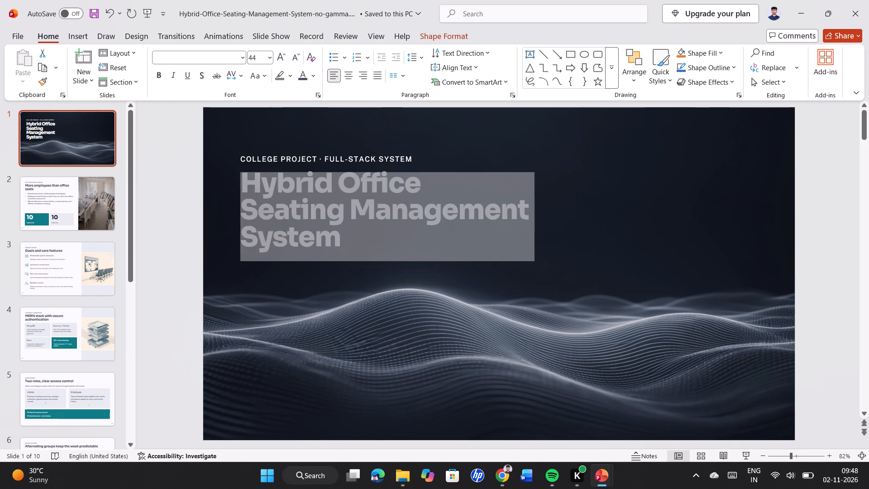
drag(549, 212, 716, 202)
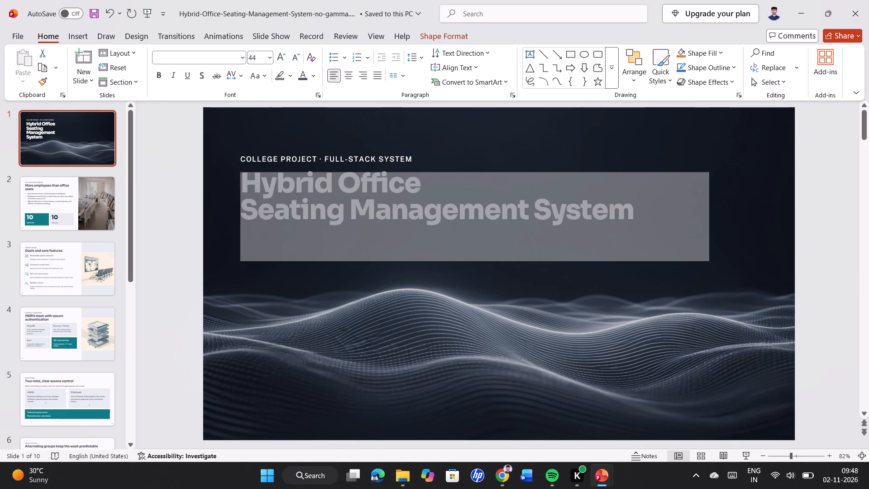
drag(716, 202, 803, 190)
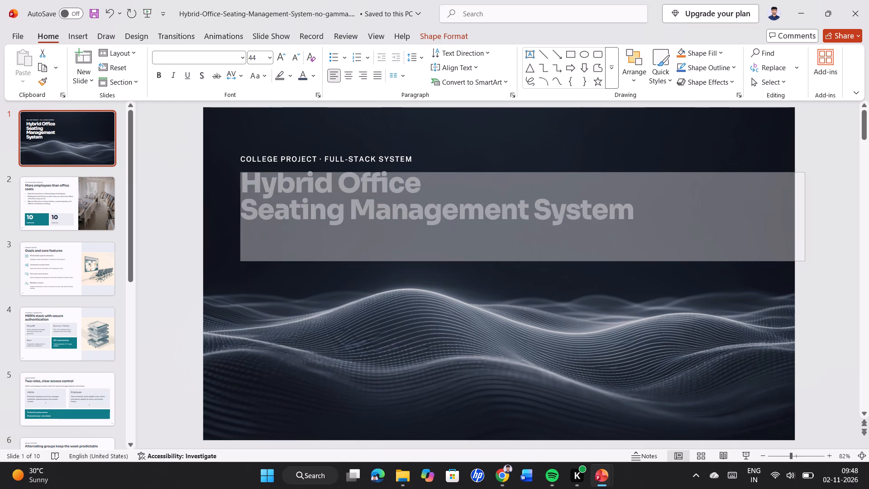
drag(803, 190, 715, 179)
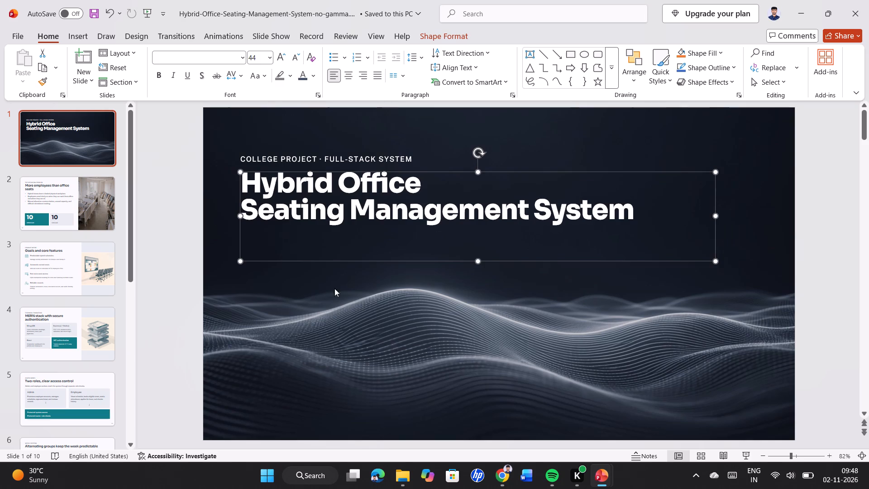
click(317, 326)
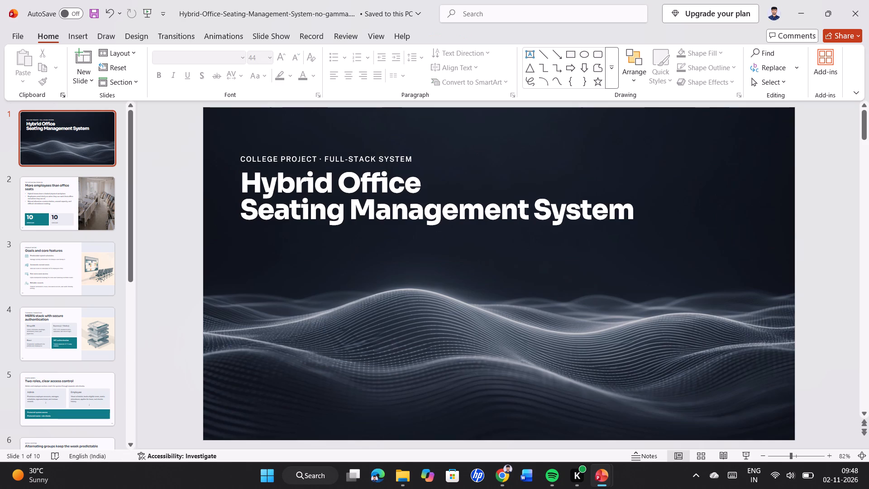
Shorten the slide 1 title box from its bottom edge so it ends just below the second title line.
click(350, 197)
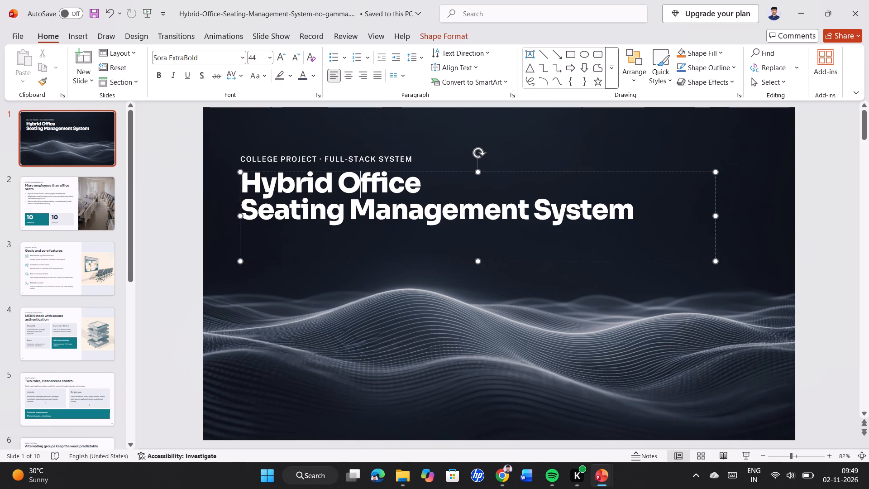
drag(476, 262, 475, 249)
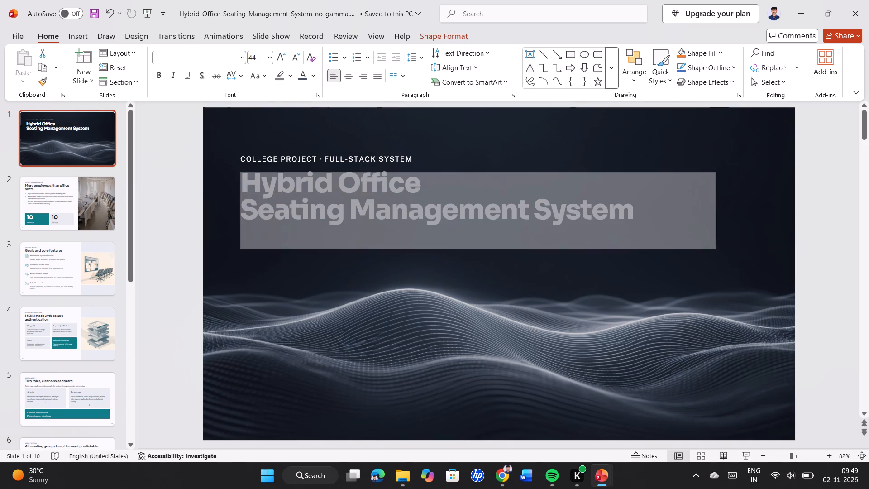
drag(475, 249, 479, 230)
click(364, 337)
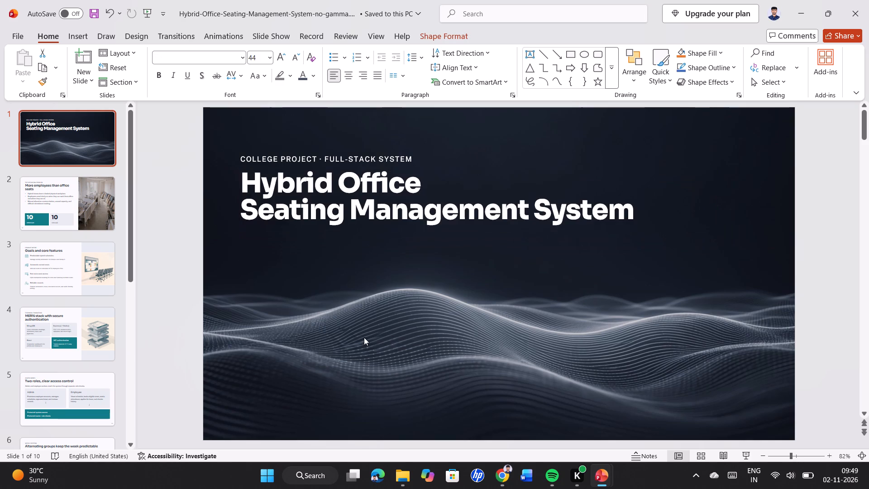
click(246, 261)
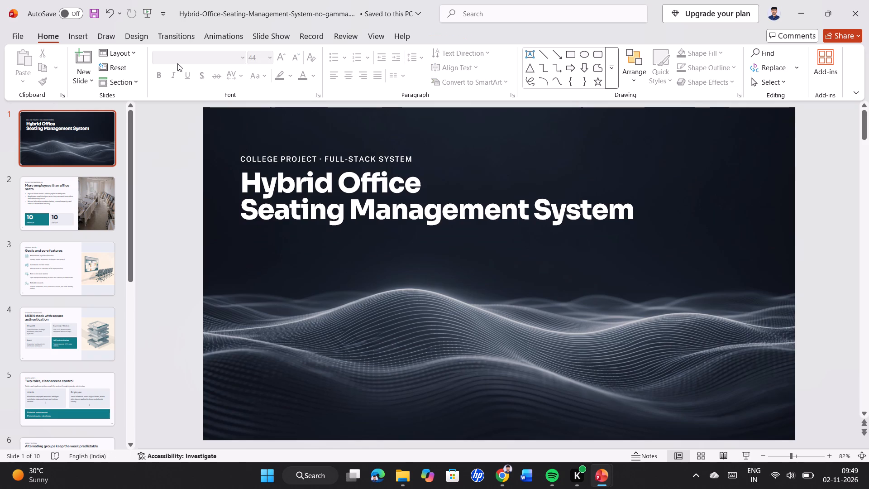
Insert a text box on slide 1 below the title, starting near the title's left edge and about half its width.
click(69, 38)
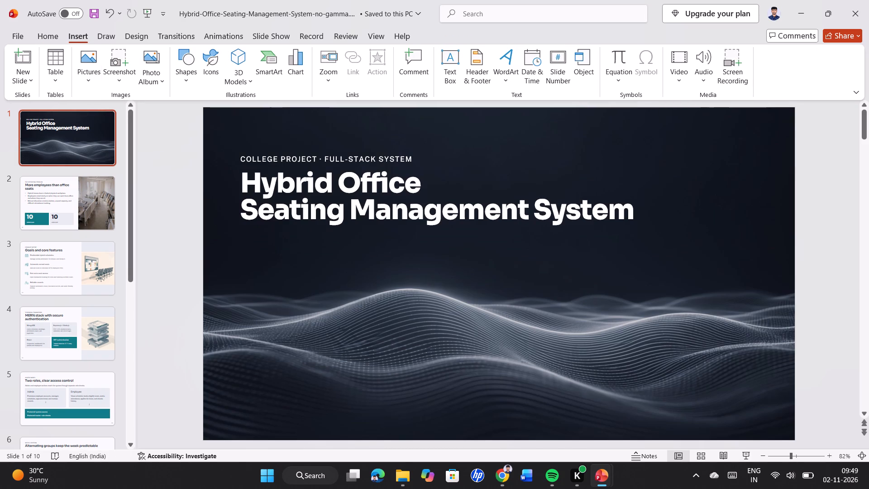
click(449, 62)
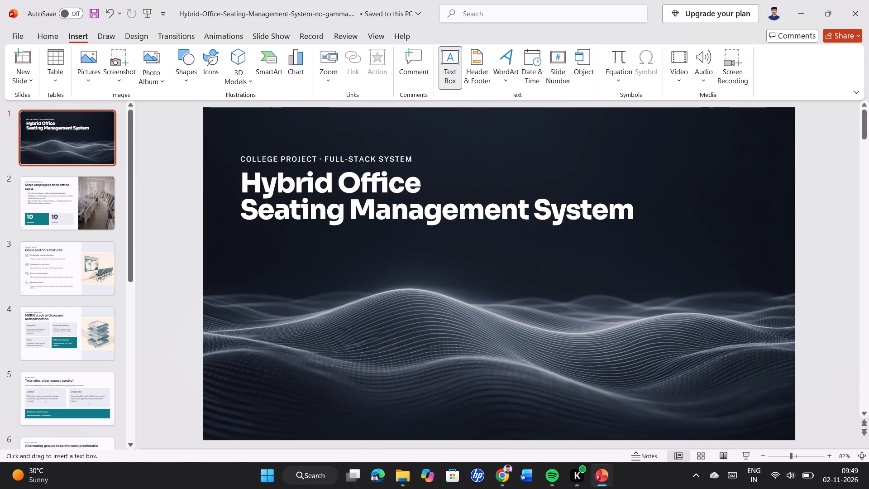
drag(246, 244, 503, 285)
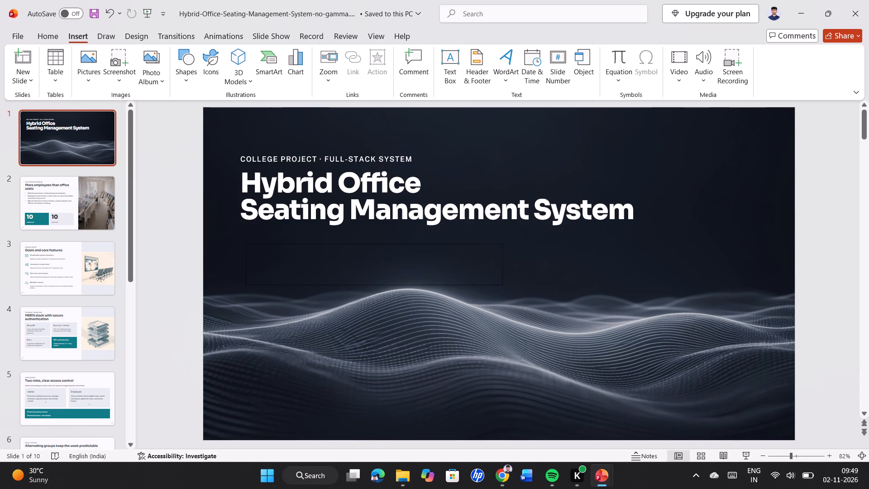
drag(503, 285, 445, 380)
drag(445, 380, 435, 338)
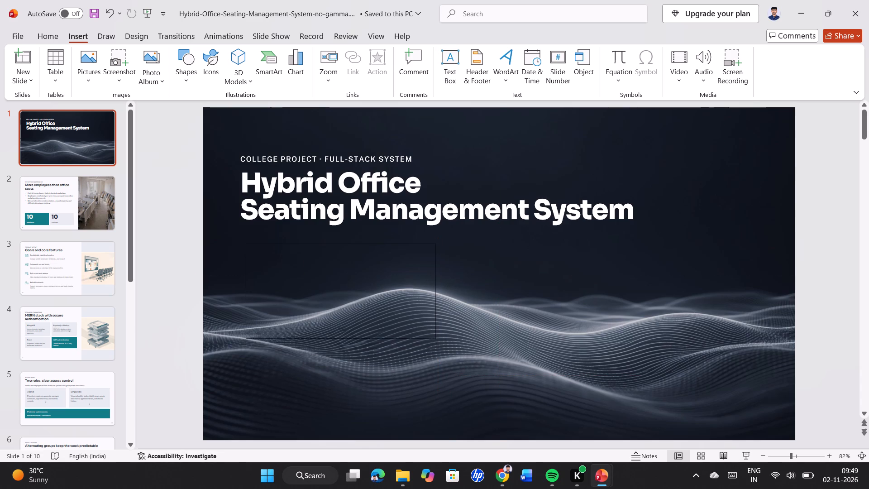
drag(435, 338, 436, 327)
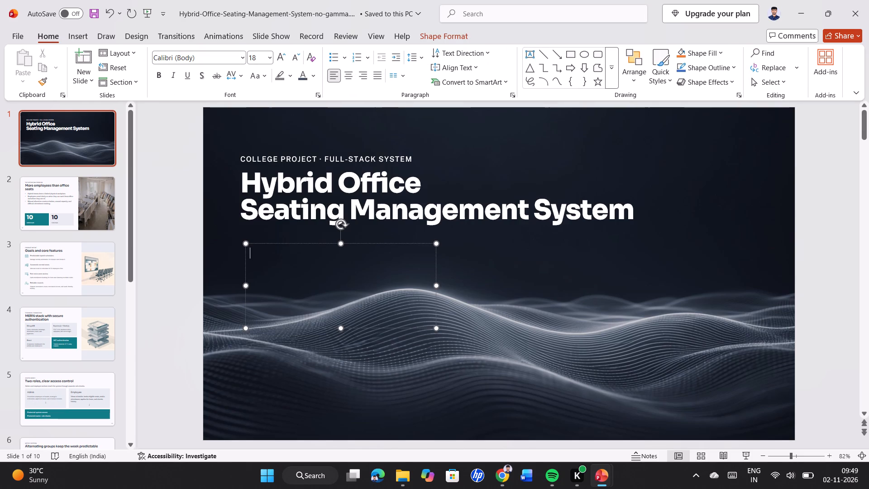
Enter the first author's name in the new text box, with the student ID number on the line below.
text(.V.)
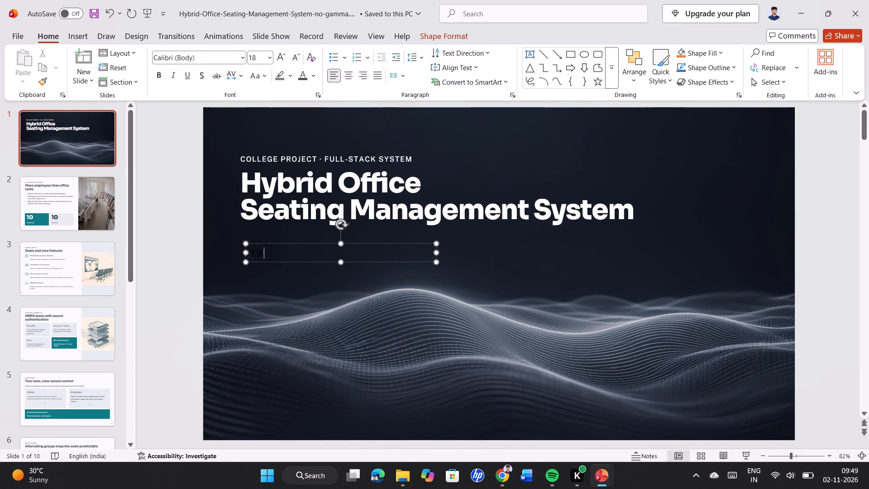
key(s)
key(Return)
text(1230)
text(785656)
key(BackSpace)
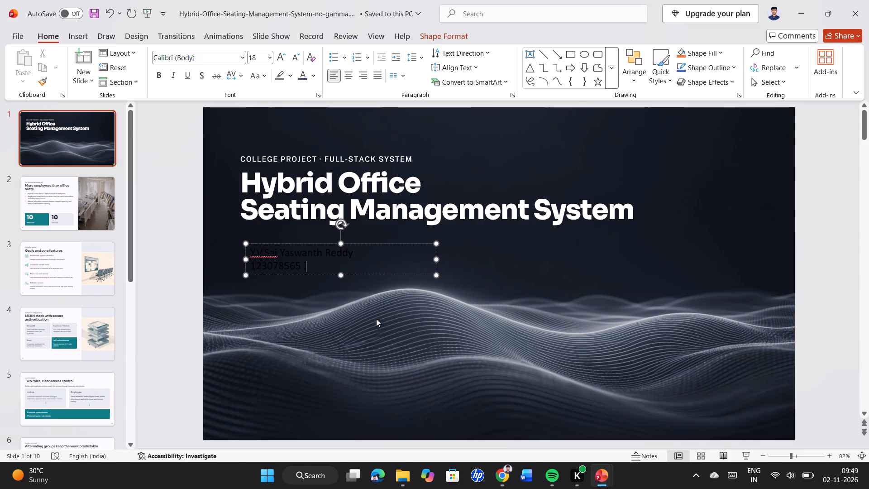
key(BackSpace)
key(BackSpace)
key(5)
Add the line "Computer Science and Engineering" below the student ID number.
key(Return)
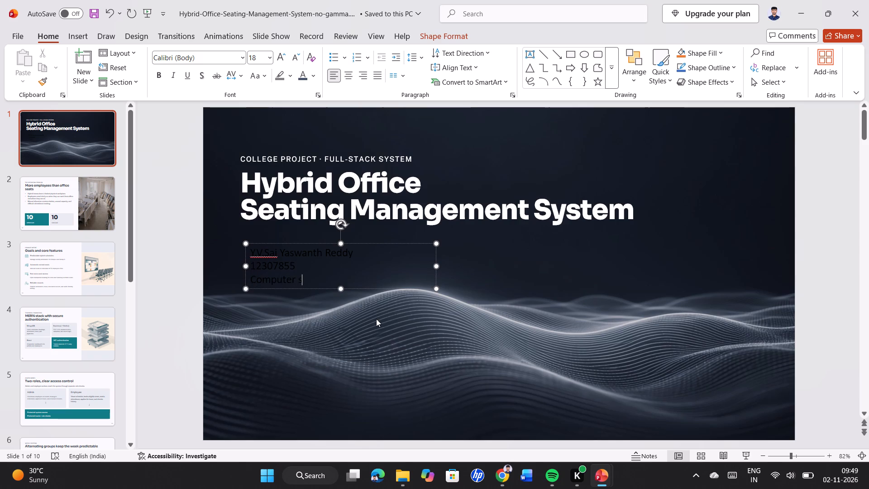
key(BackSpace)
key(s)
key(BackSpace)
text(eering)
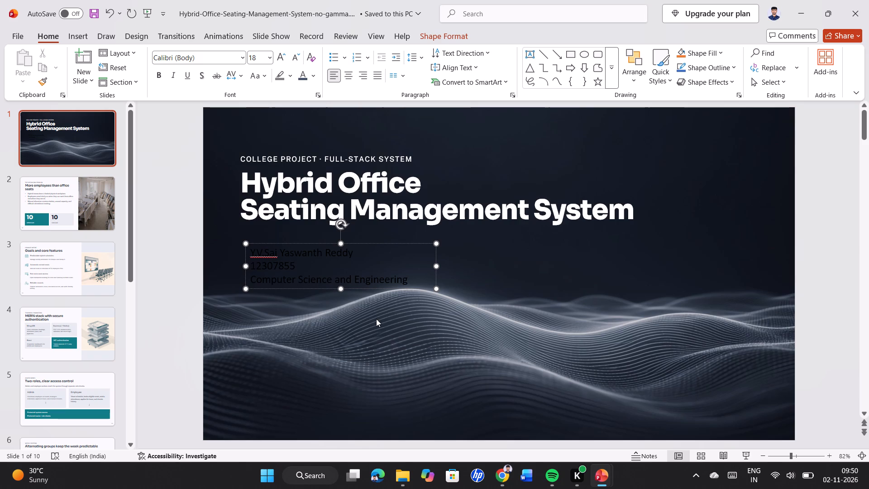
Add the line "2023-2027" as the last line of the author details.
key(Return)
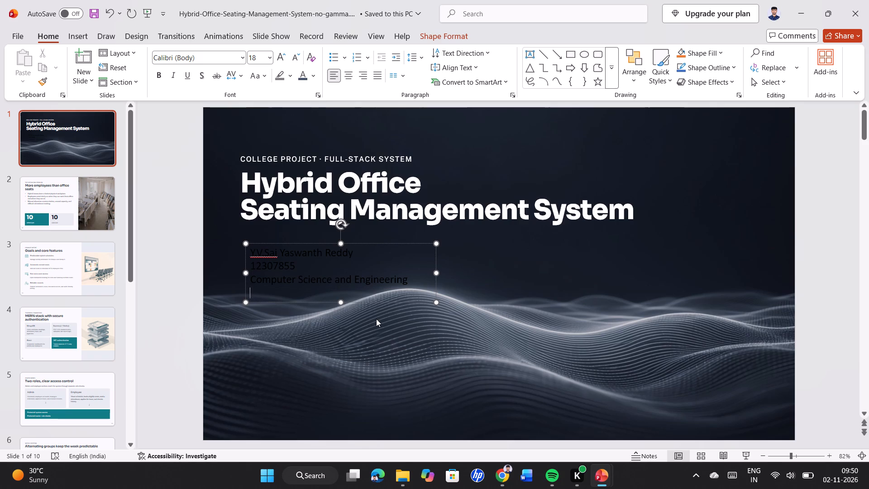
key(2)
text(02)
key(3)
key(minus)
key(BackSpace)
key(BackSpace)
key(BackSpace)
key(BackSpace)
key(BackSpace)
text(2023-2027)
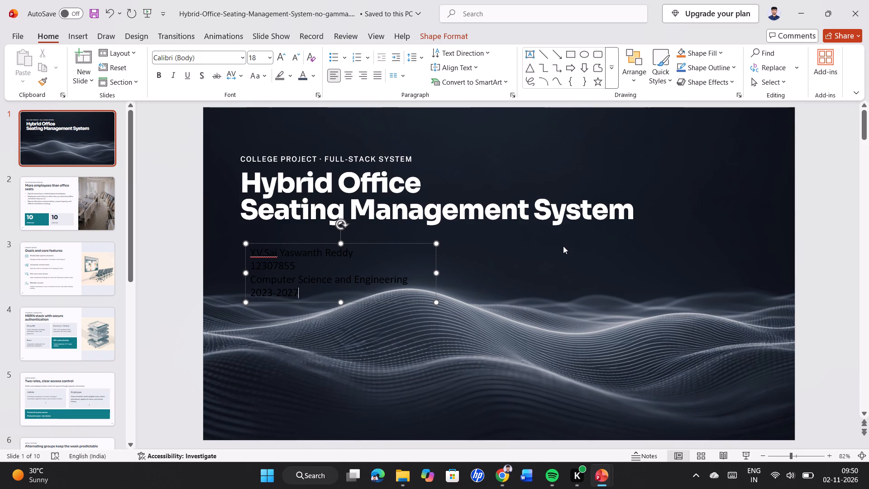
click(521, 254)
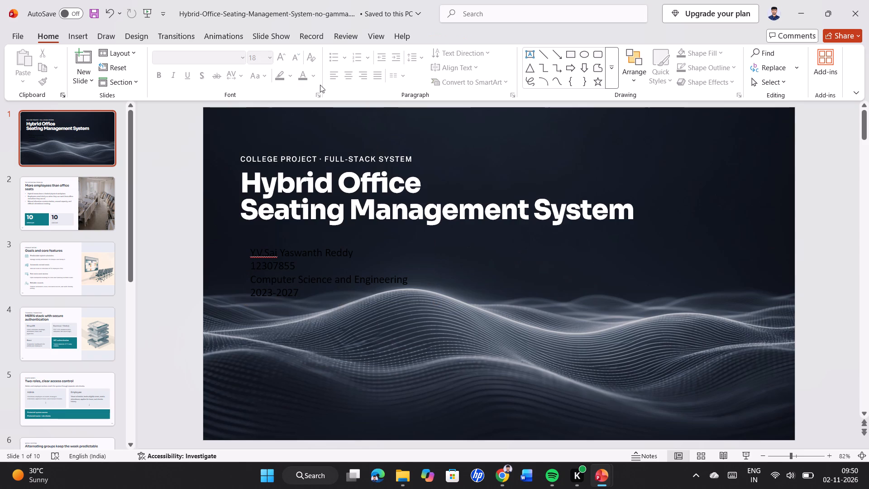
Insert a second text box to the right of the author details on slide 1, about as wide as the first.
click(530, 55)
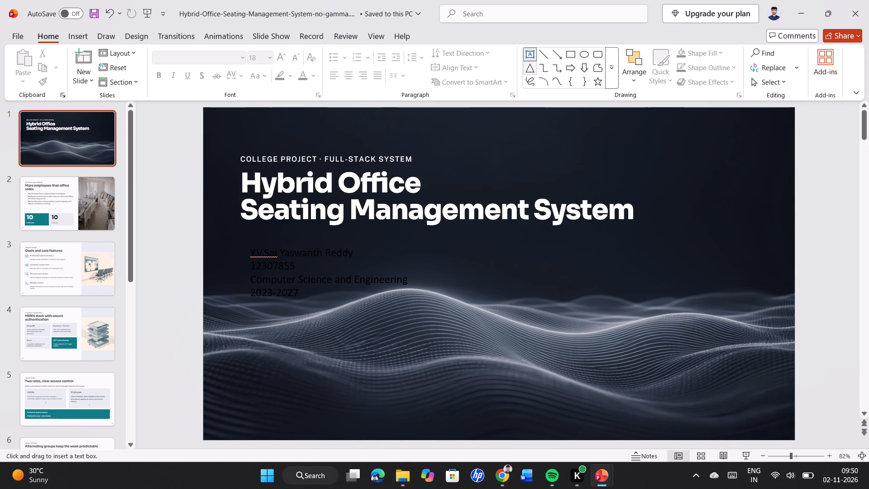
click(472, 245)
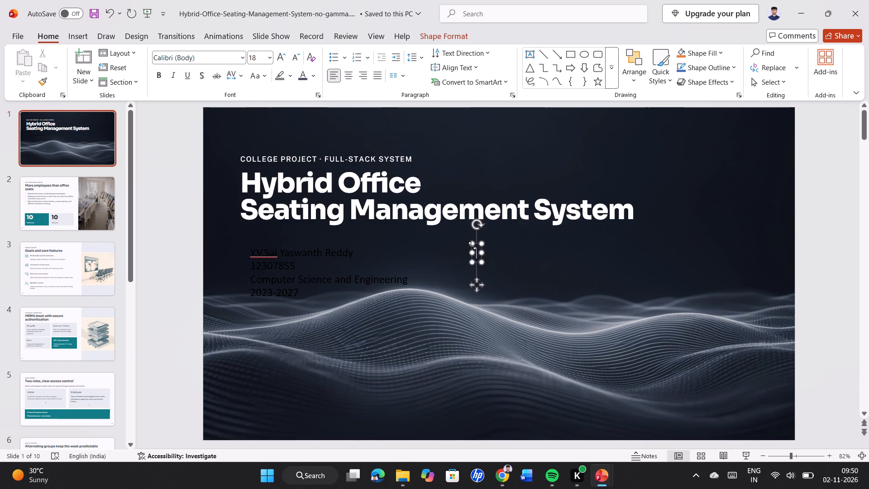
drag(483, 262, 563, 293)
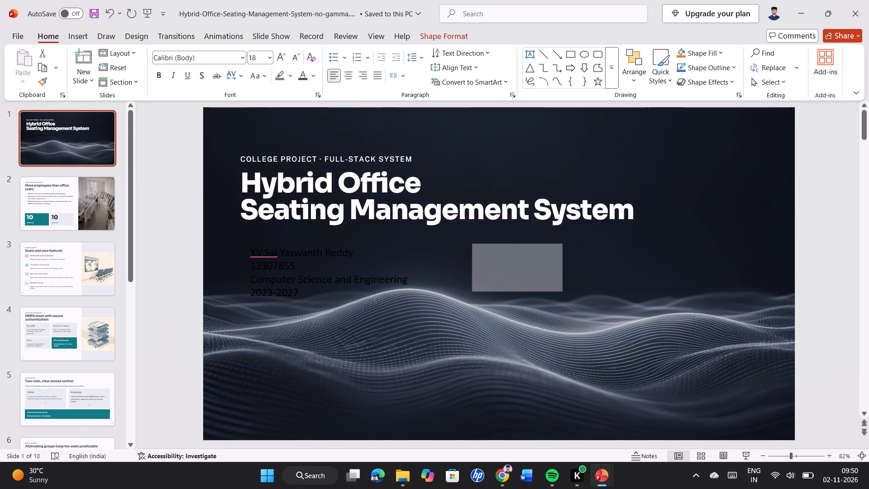
drag(563, 293, 664, 307)
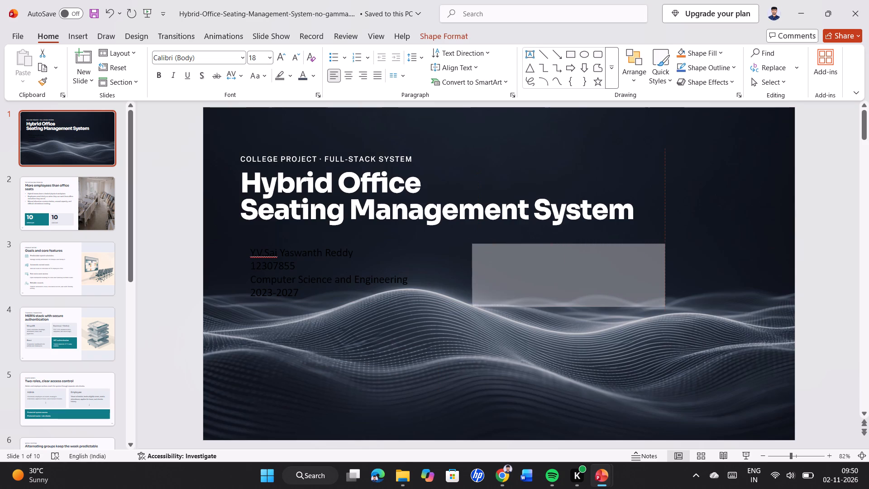
drag(664, 307, 664, 306)
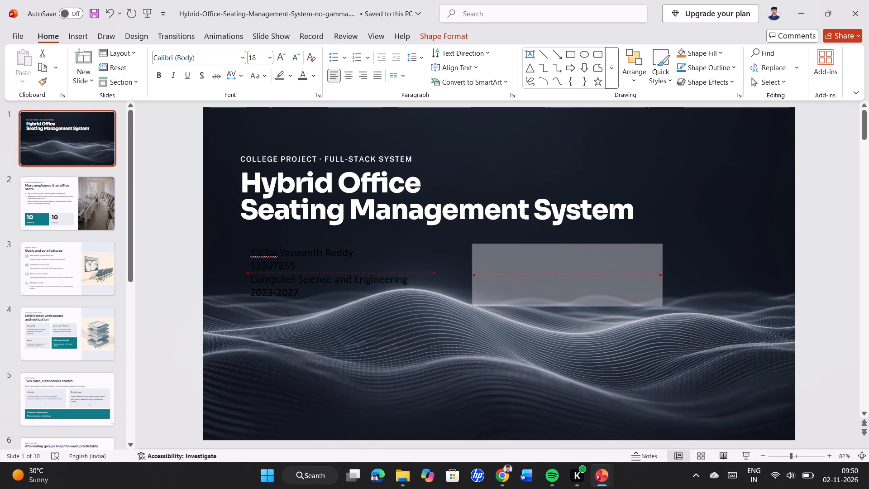
drag(664, 306, 664, 306)
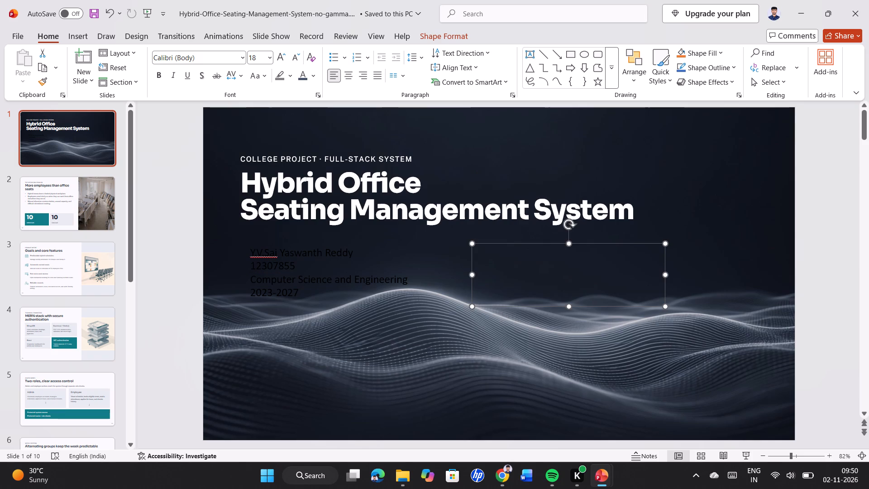
Enter the second author's name in the new text box on slide 1, leaving an empty line below it.
click(569, 243)
click(487, 254)
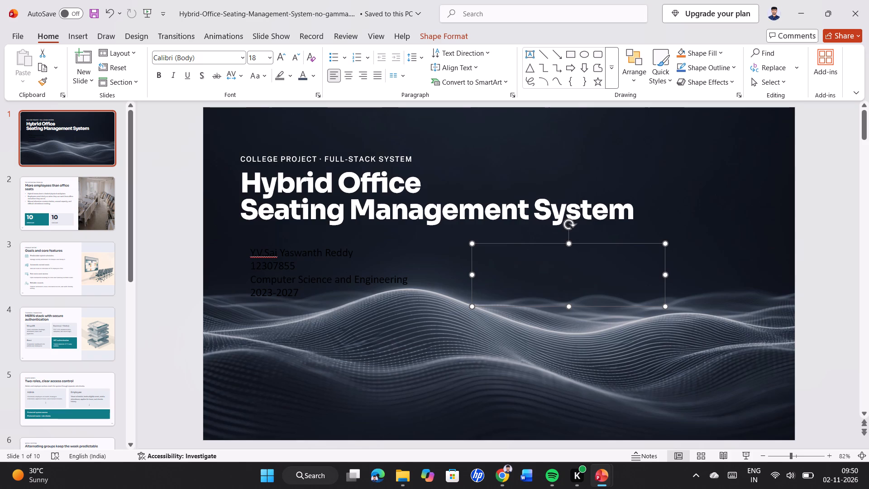
double_click(477, 251)
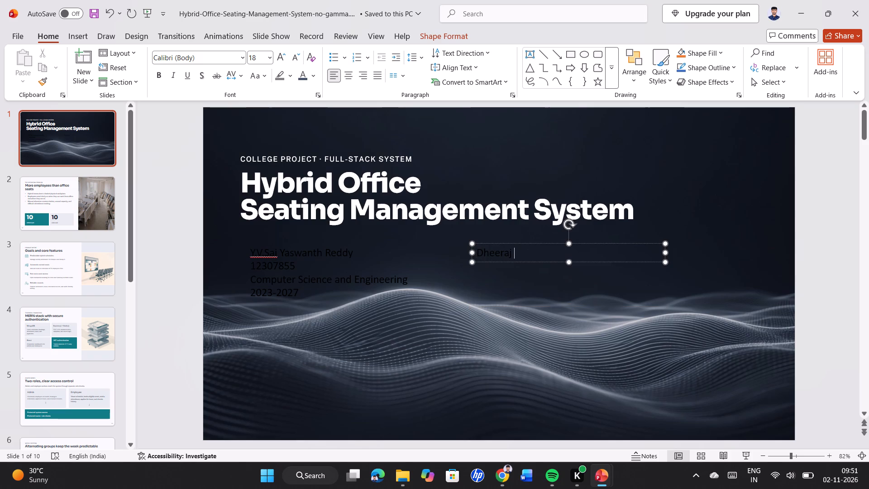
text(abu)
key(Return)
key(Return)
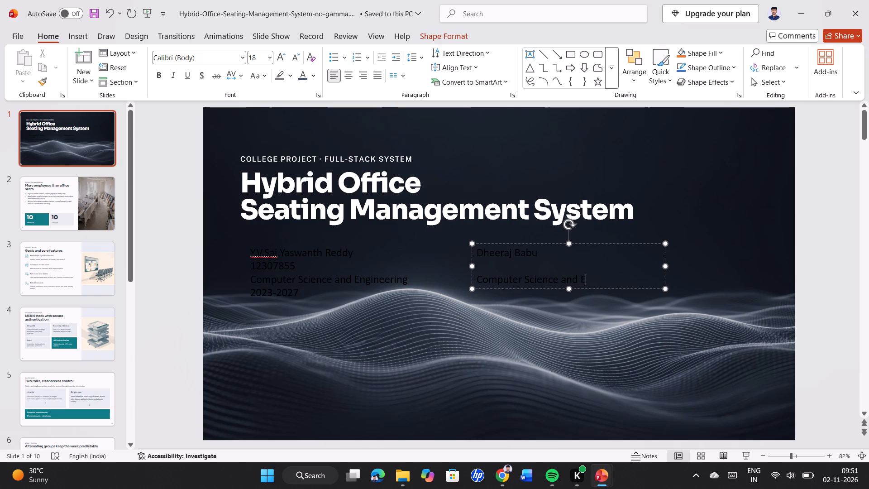
Add the line "Computer Science and Engineering" below the empty line in the second author's text box.
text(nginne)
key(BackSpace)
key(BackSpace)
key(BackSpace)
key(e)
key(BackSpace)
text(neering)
Add "2023-2027" as the last line of the second author's details.
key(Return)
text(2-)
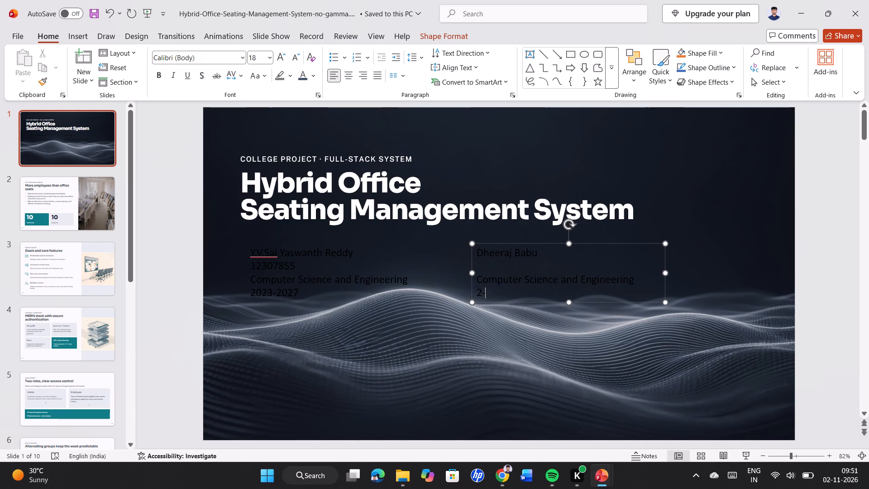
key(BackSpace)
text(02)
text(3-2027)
click(372, 358)
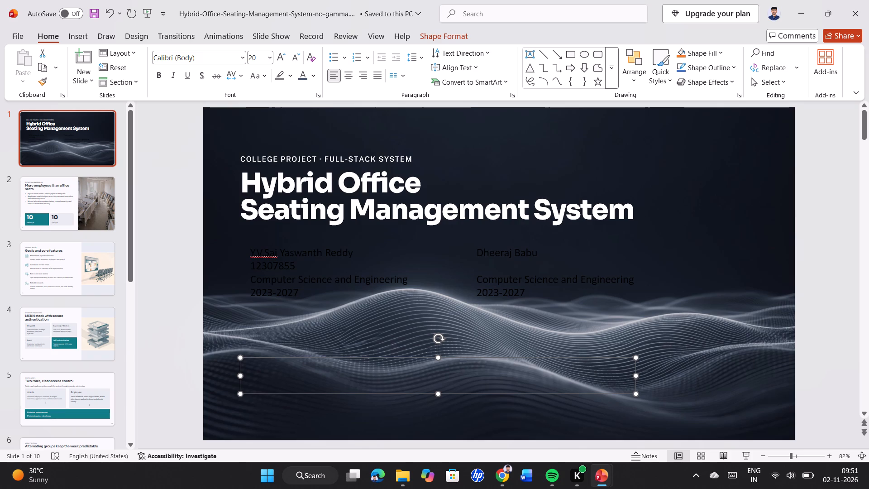
Fill the empty line below the second author's name with the student ID number.
click(498, 266)
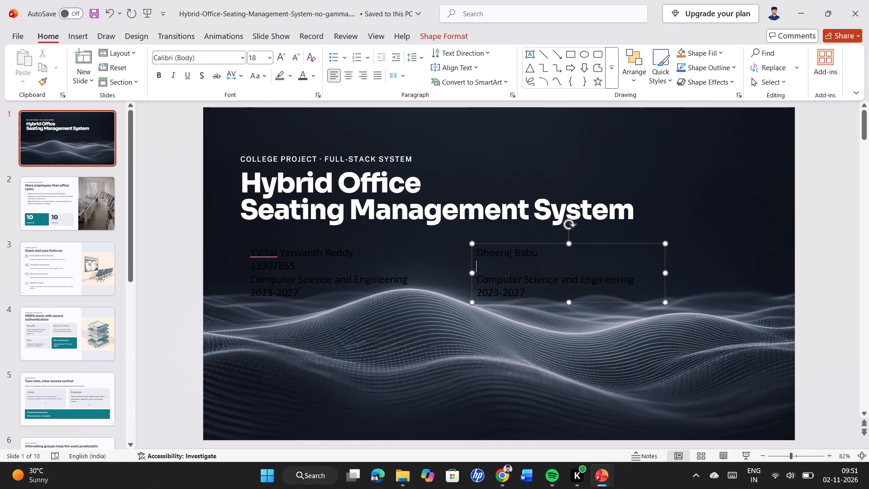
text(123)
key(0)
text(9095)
click(304, 350)
click(273, 338)
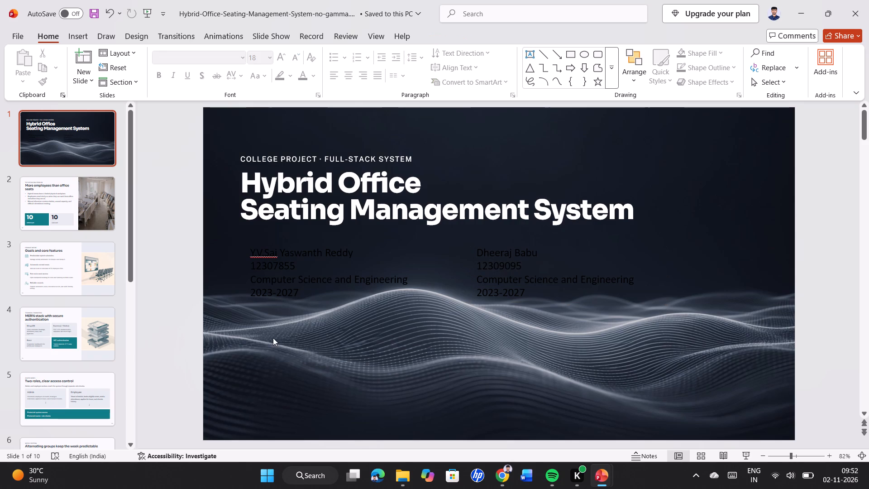
click(273, 354)
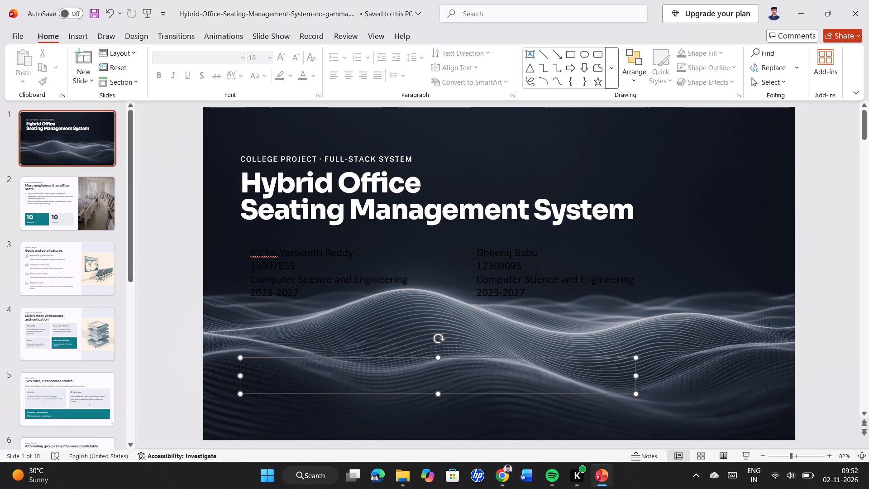
Review the remaining slides of the presentation, from slide 2 through the closing slide 10.
click(47, 197)
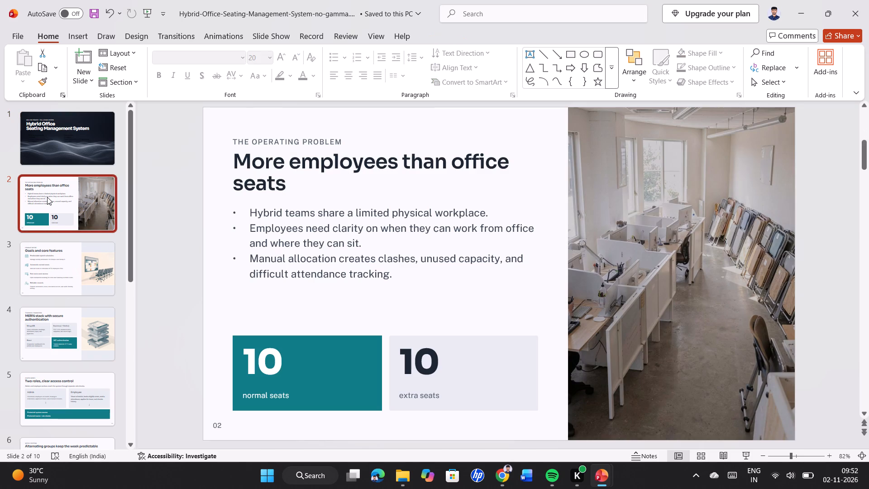
click(59, 267)
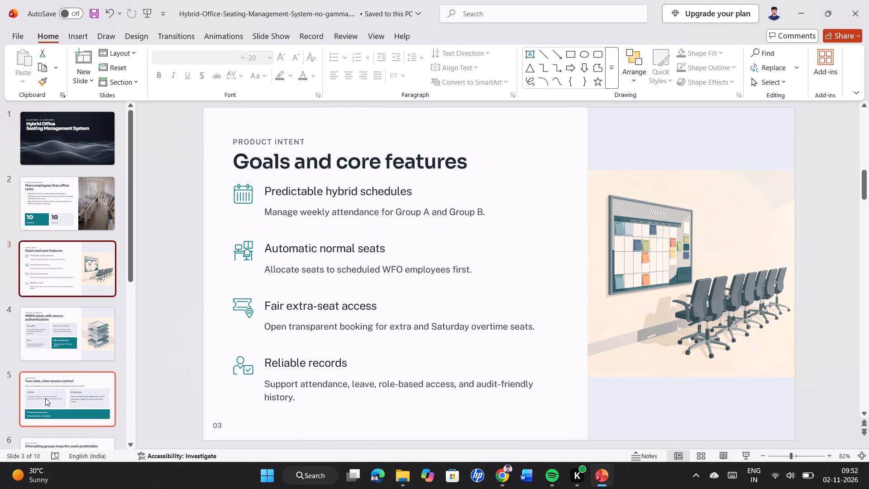
click(45, 398)
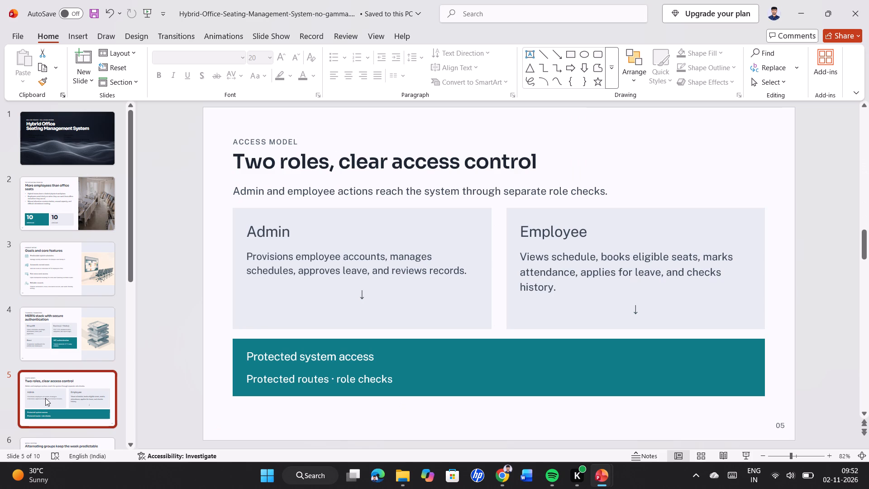
drag(130, 277, 153, 448)
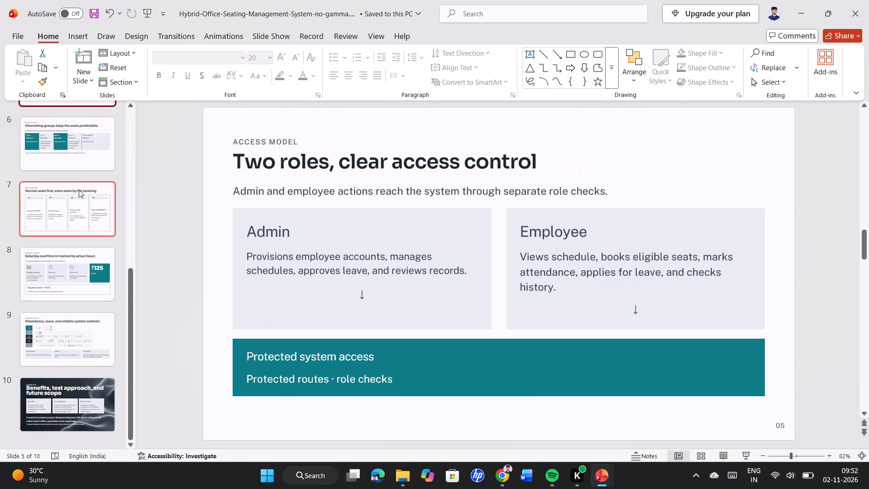
click(62, 150)
click(66, 225)
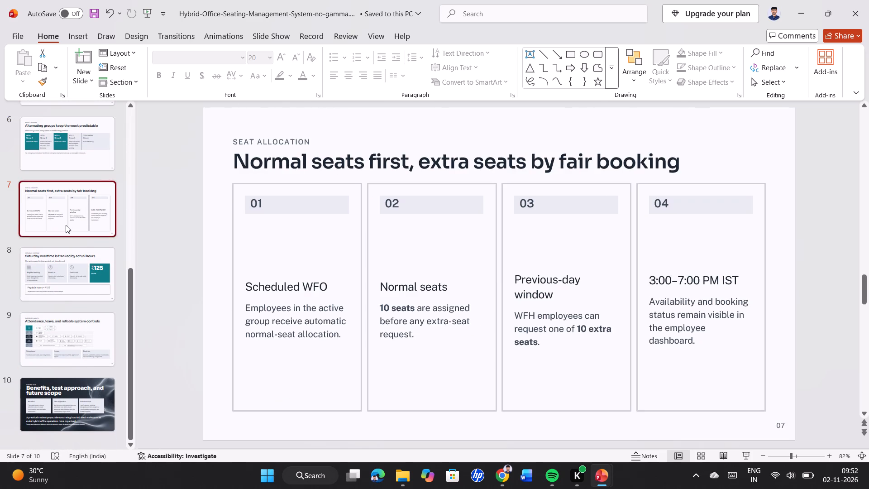
click(65, 300)
click(66, 359)
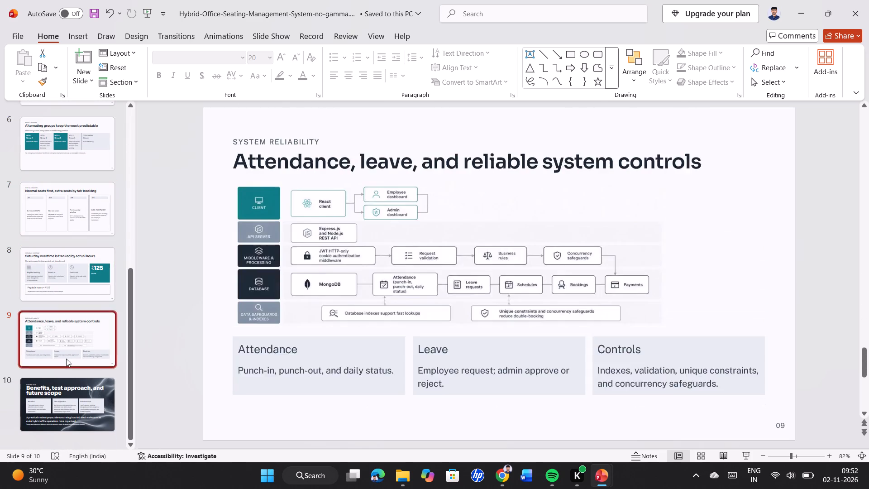
click(72, 429)
scroll(81, 335, down, 3)
scroll(81, 335, up, 7)
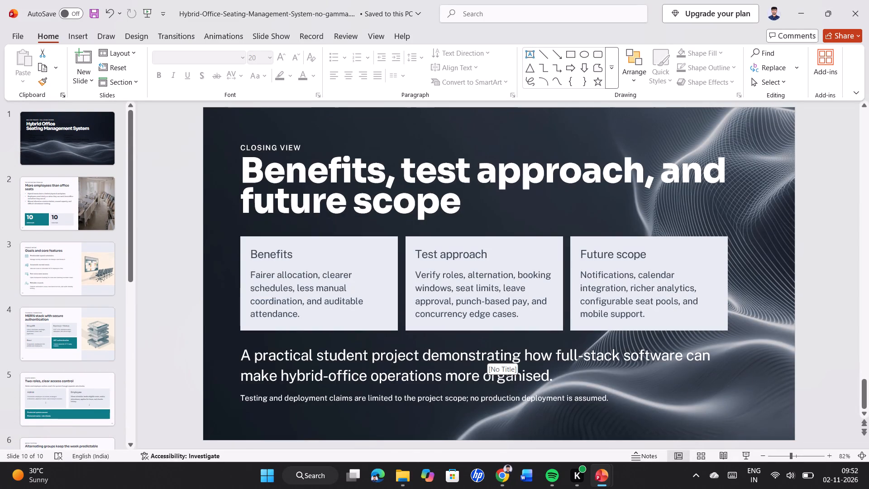
Add spaces after the initials in the first author's name on slide 1.
click(81, 159)
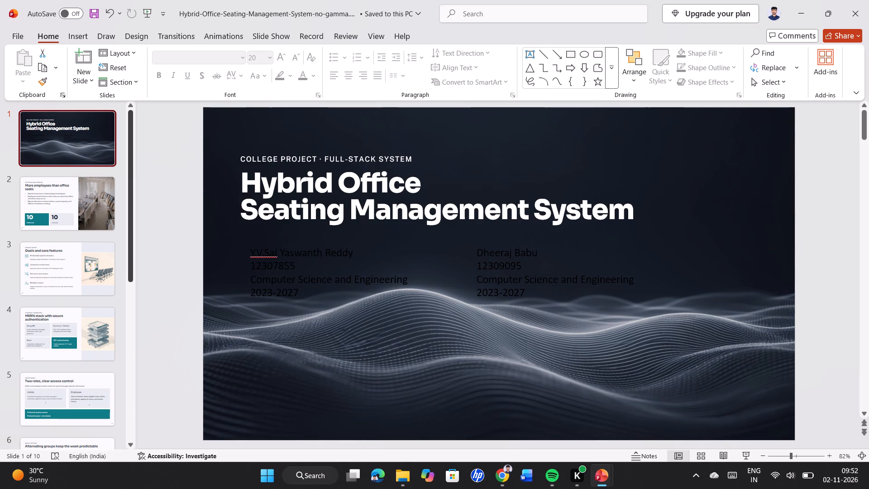
click(266, 253)
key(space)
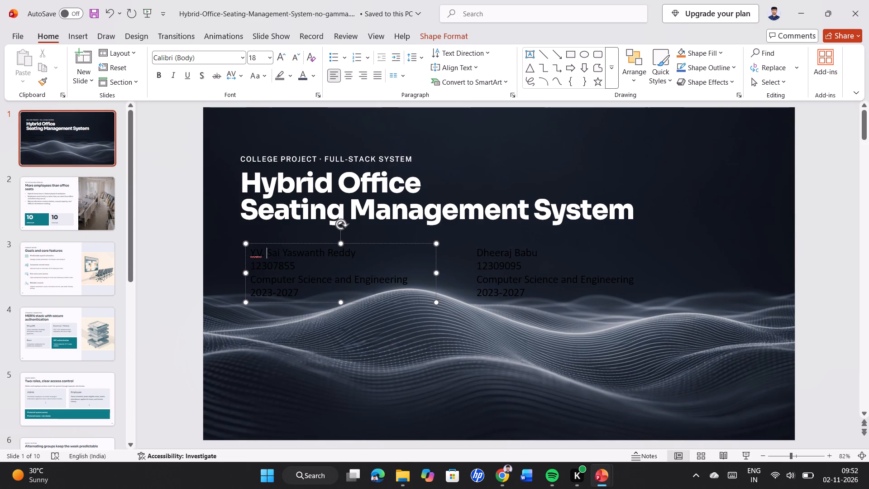
click(257, 255)
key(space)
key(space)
click(383, 265)
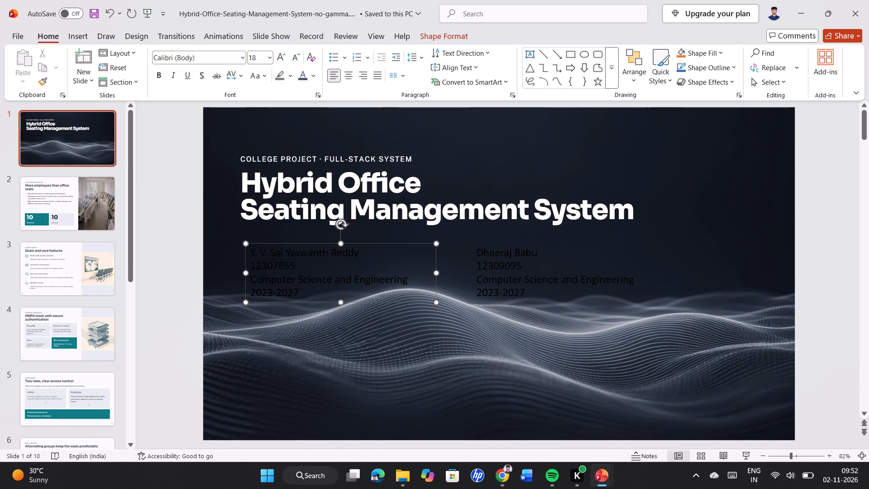
Change the font colour of all four lines of the first author's details to the light grey theme colour.
drag(304, 291, 251, 255)
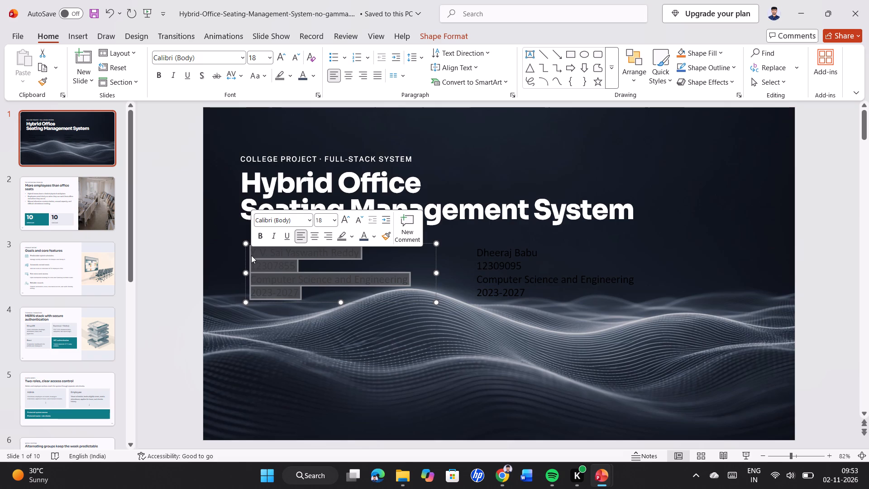
click(375, 240)
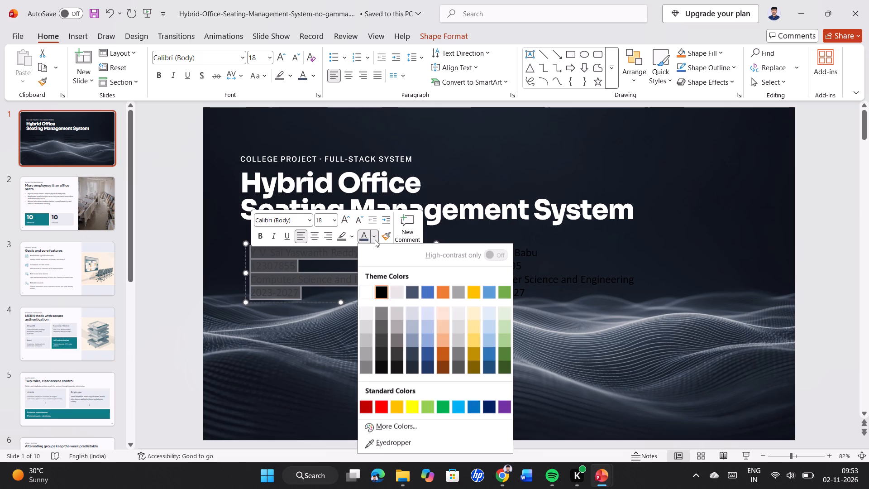
click(398, 292)
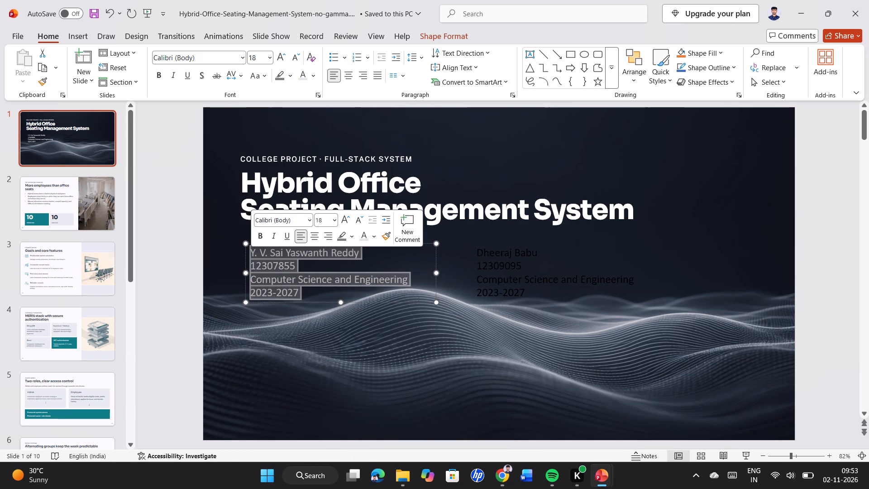
Set the font size of the first author's details to 20.
click(344, 223)
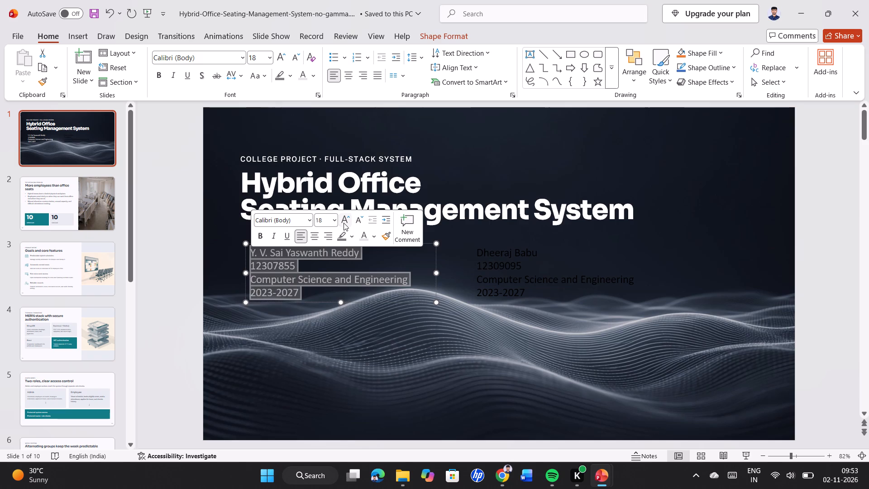
click(344, 223)
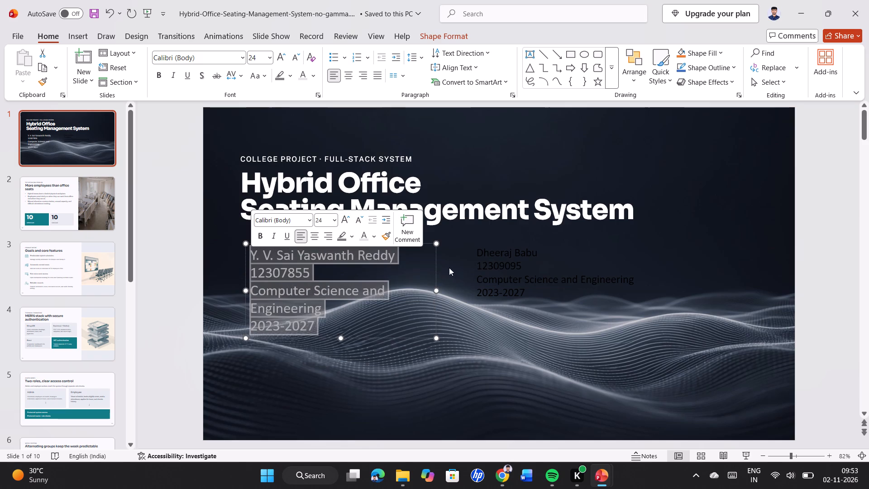
click(360, 222)
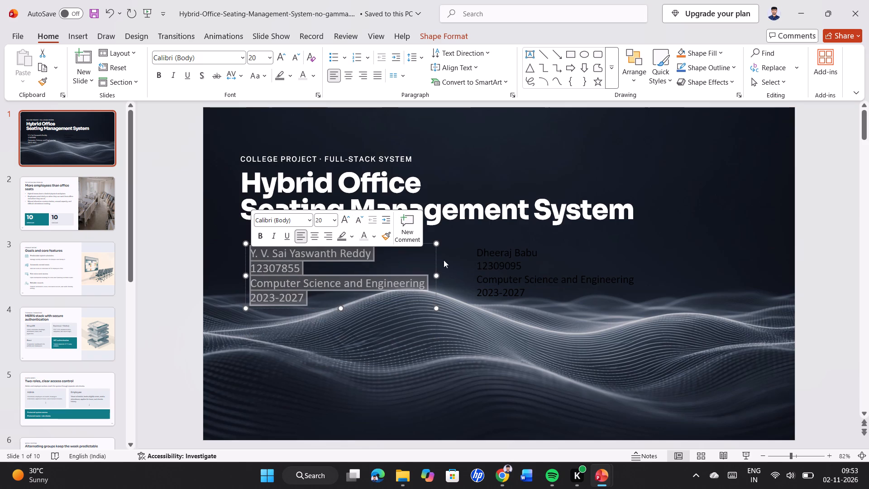
Widen the first author's text box toward the second author's details, leaving a small gap between them.
drag(433, 275, 452, 275)
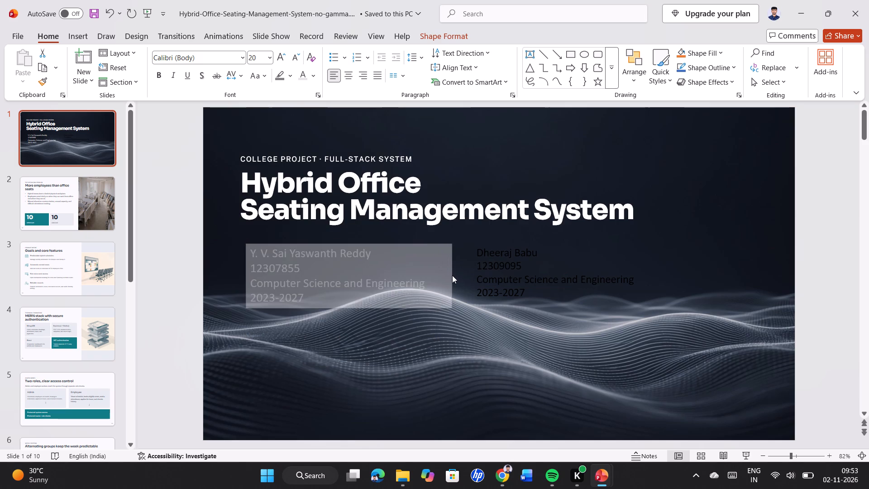
drag(452, 275, 463, 273)
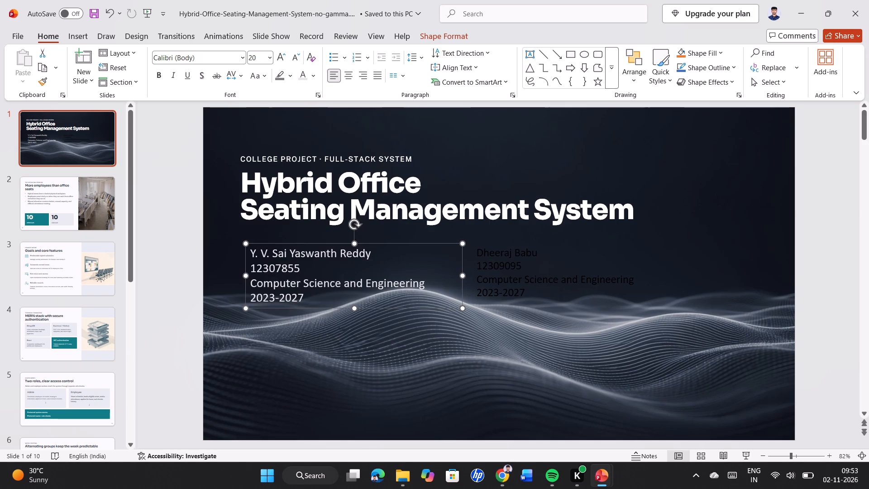
Increase the font size of the first author's details to 24.
click(284, 55)
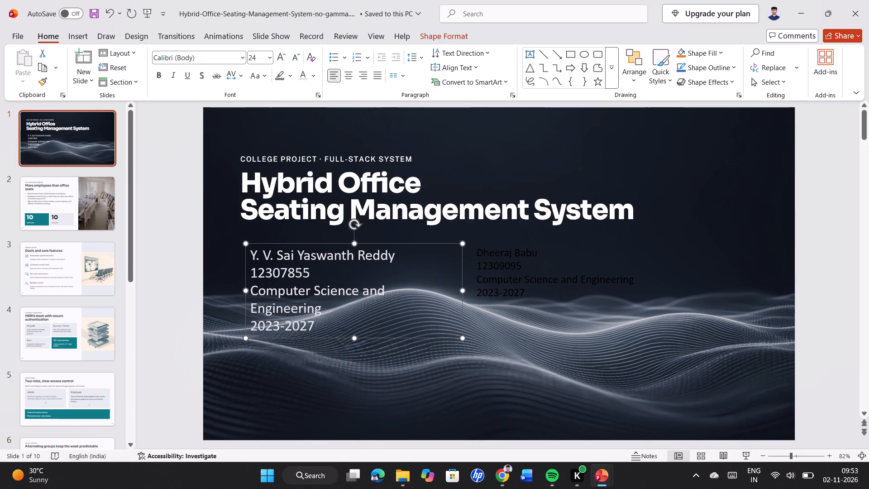
Move the second author's text box horizontally away from the first author's details to widen the gap between them.
click(491, 271)
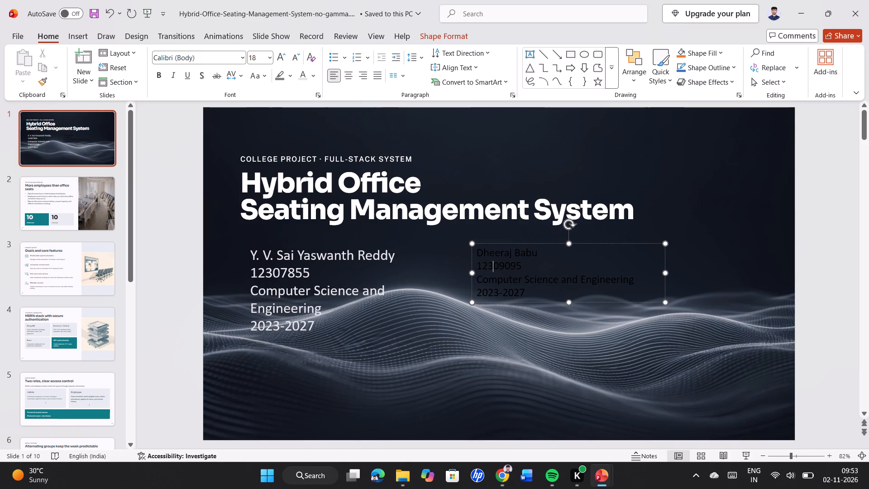
drag(471, 269, 492, 269)
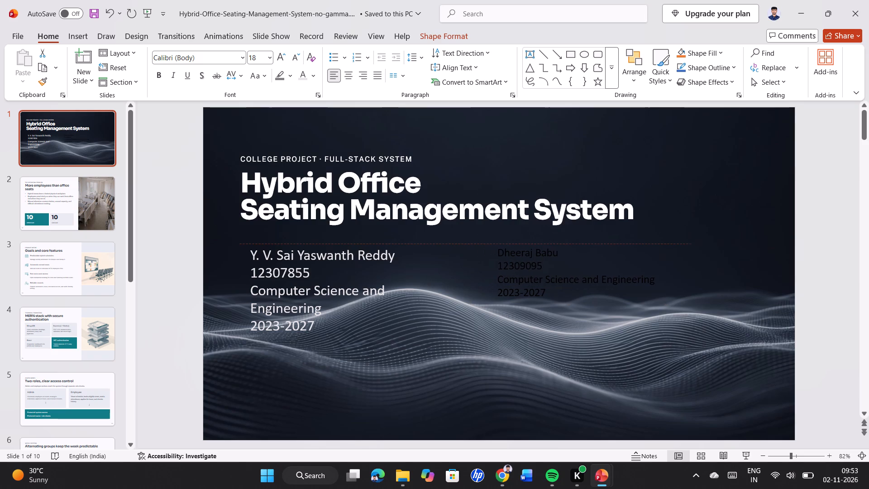
drag(492, 269, 504, 269)
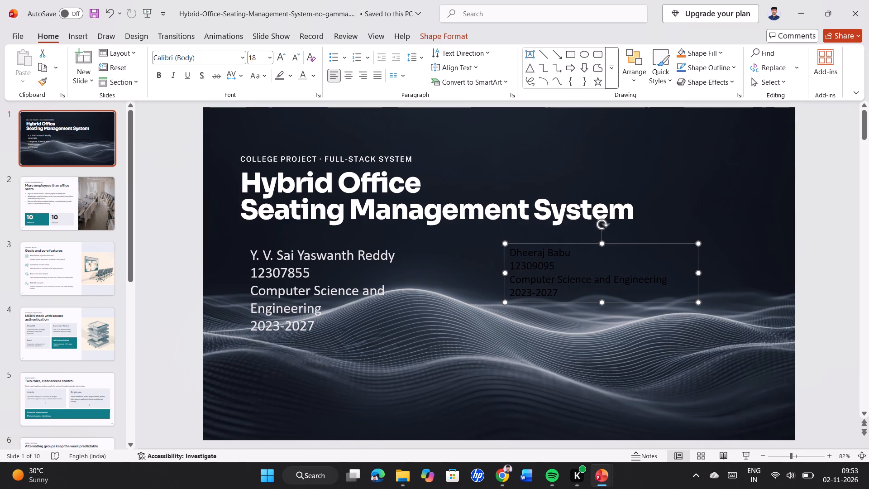
Widen the first author's text box until "Computer Science and Engineering" fits on one line.
click(282, 278)
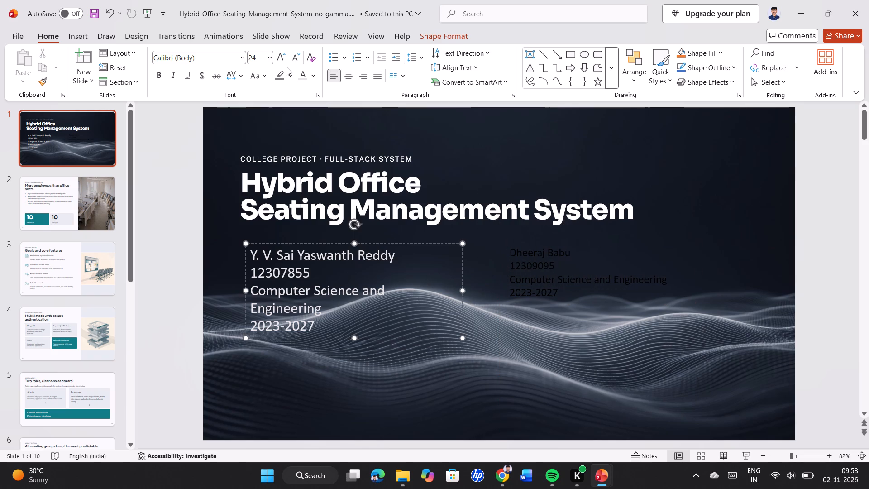
drag(461, 292, 478, 289)
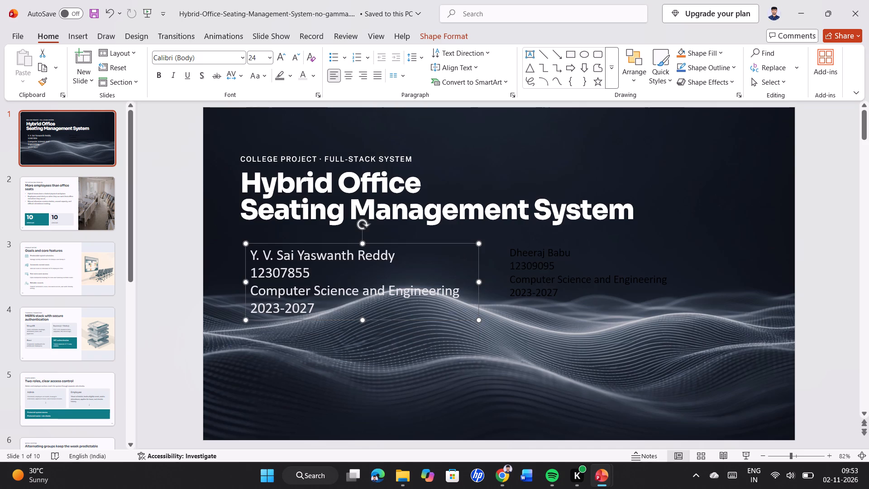
click(525, 292)
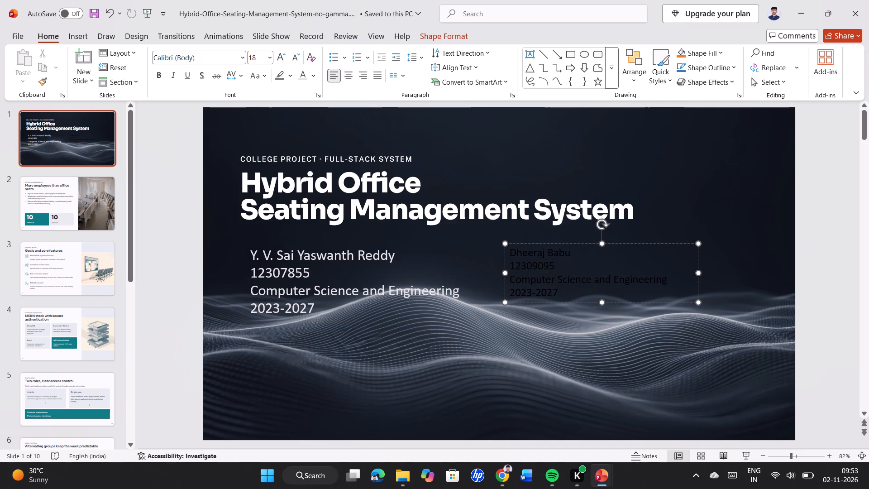
click(359, 289)
click(488, 287)
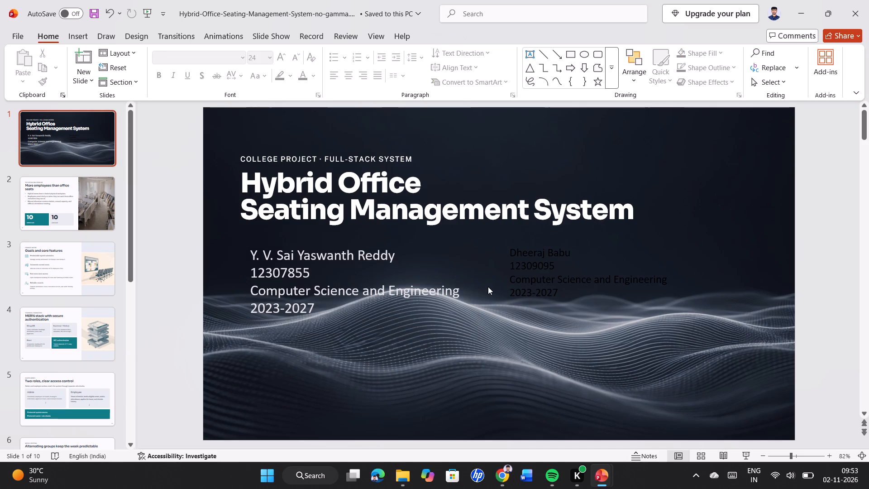
Change the font colour of all four lines of the second author's details to white.
click(532, 284)
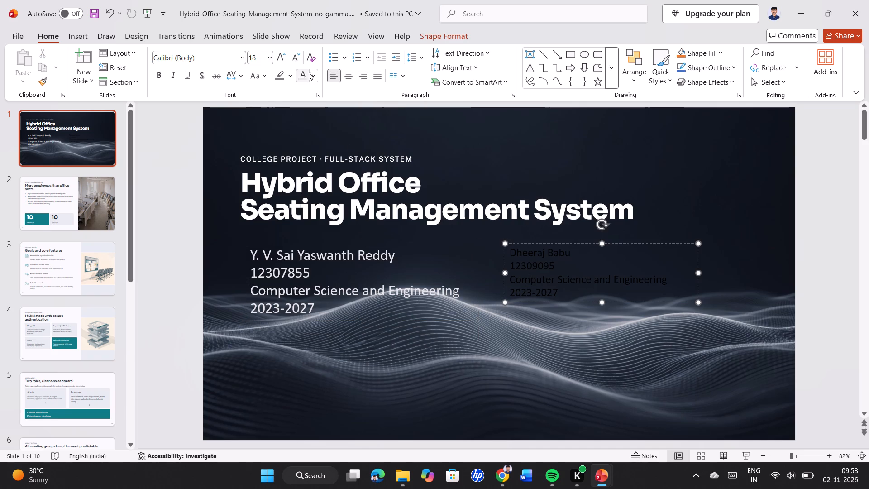
click(314, 74)
click(307, 131)
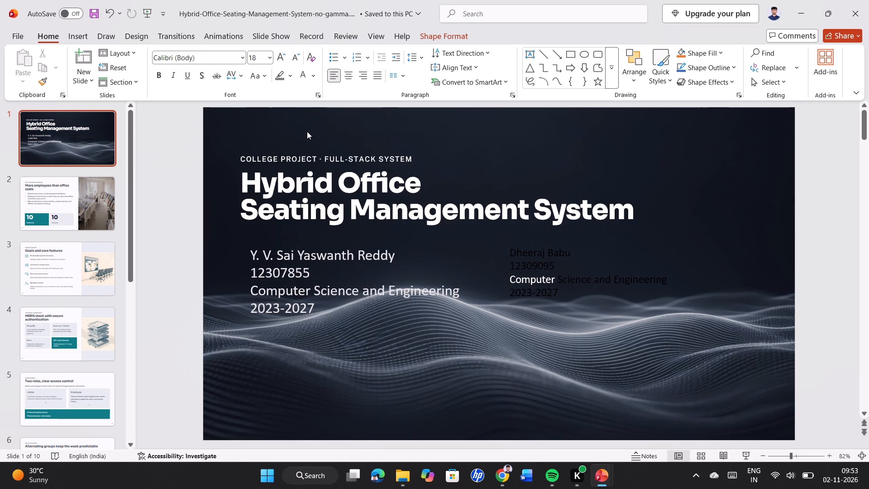
drag(573, 295, 516, 257)
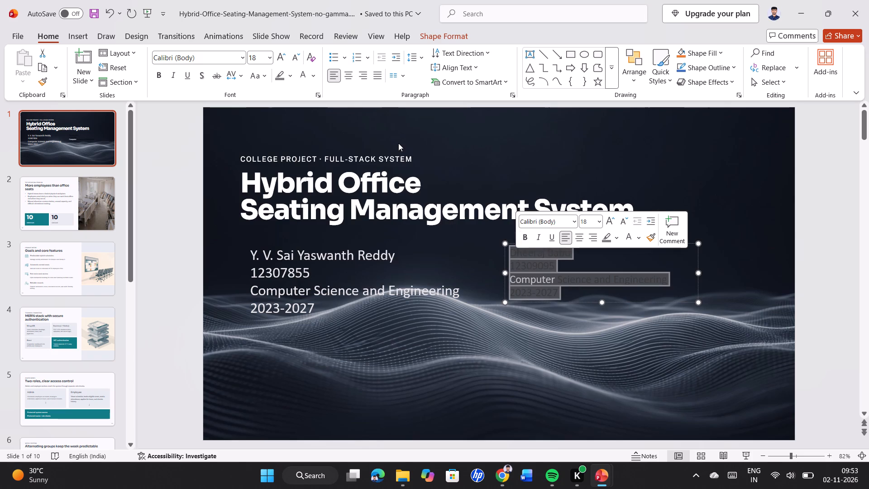
click(310, 81)
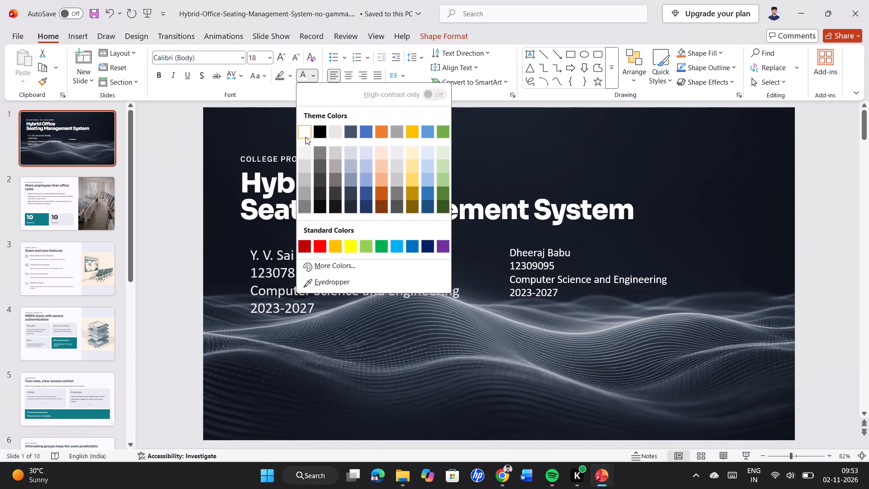
click(306, 137)
Increase the second author's details to font size 24 and widen their text box so the department fits on one line.
double_click(279, 57)
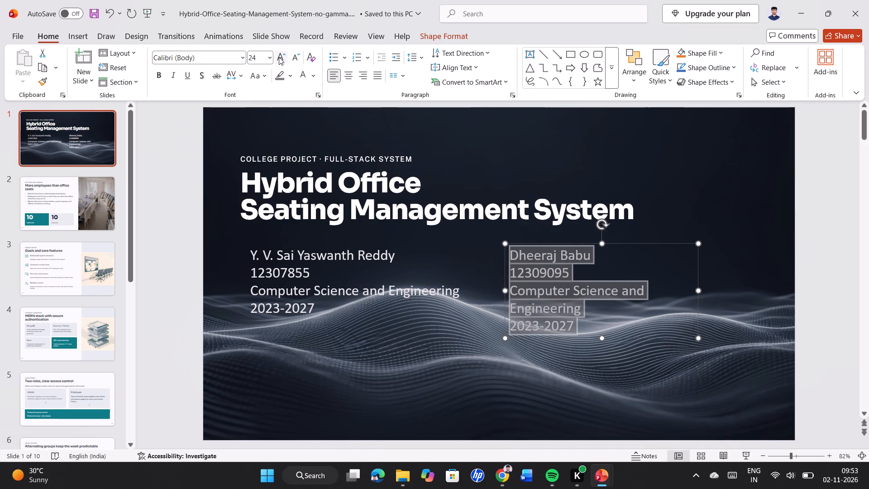
drag(697, 291, 730, 282)
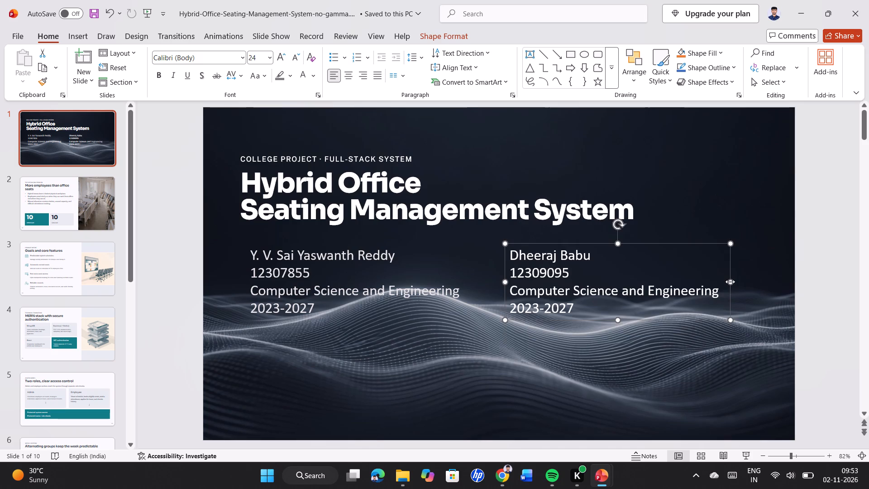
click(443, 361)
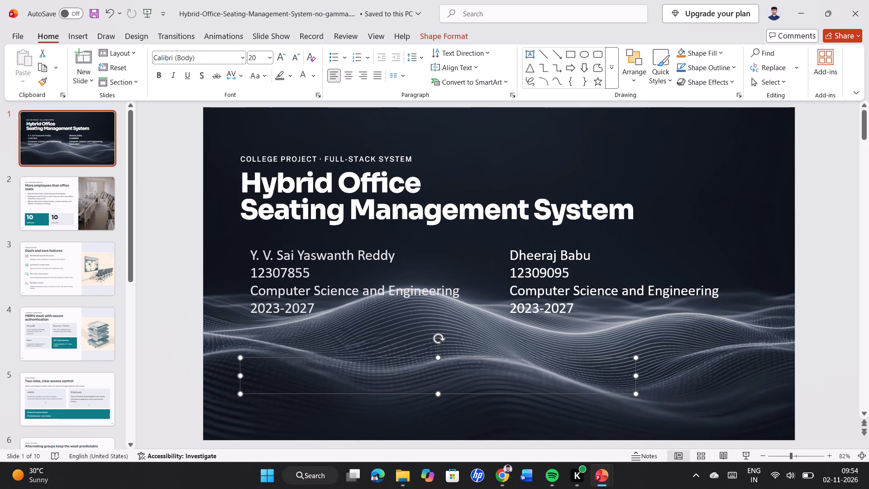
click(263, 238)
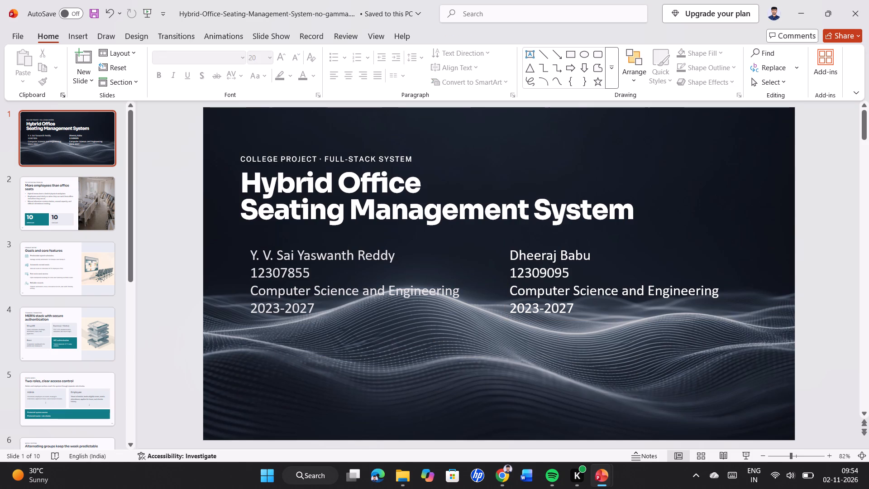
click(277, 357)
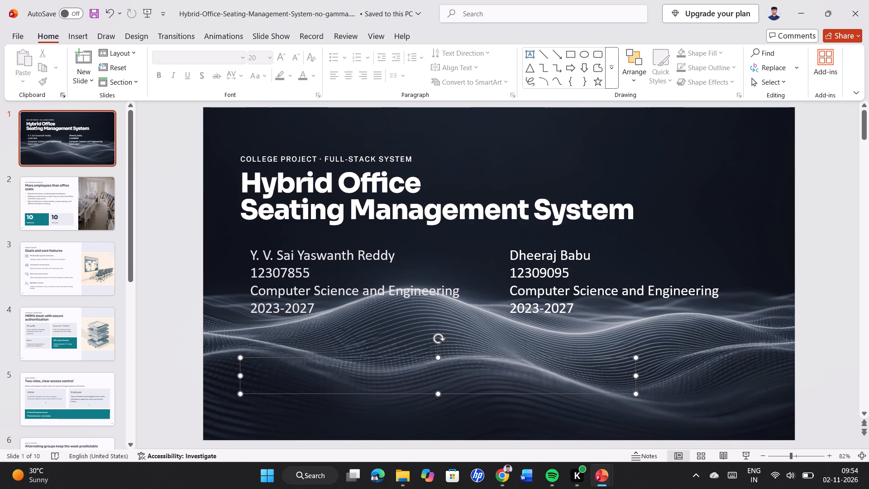
Move both authors' text boxes slightly down from the title, keeping them level with each other.
click(312, 279)
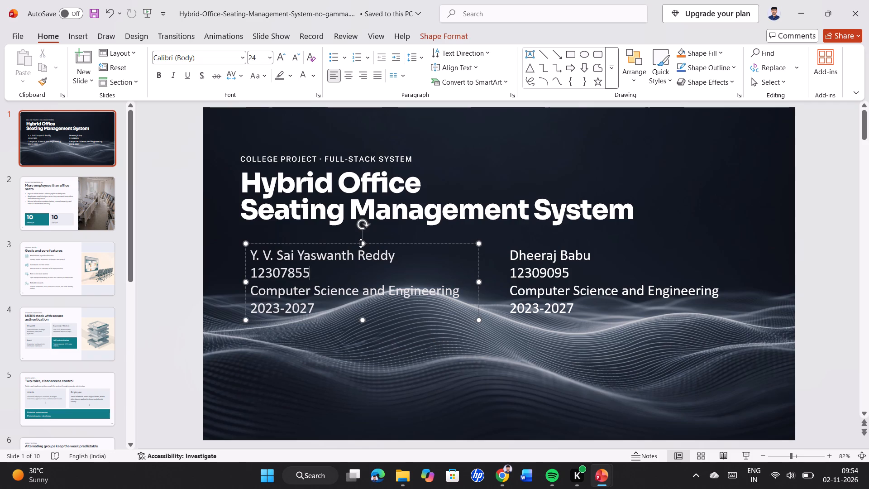
drag(358, 244, 357, 254)
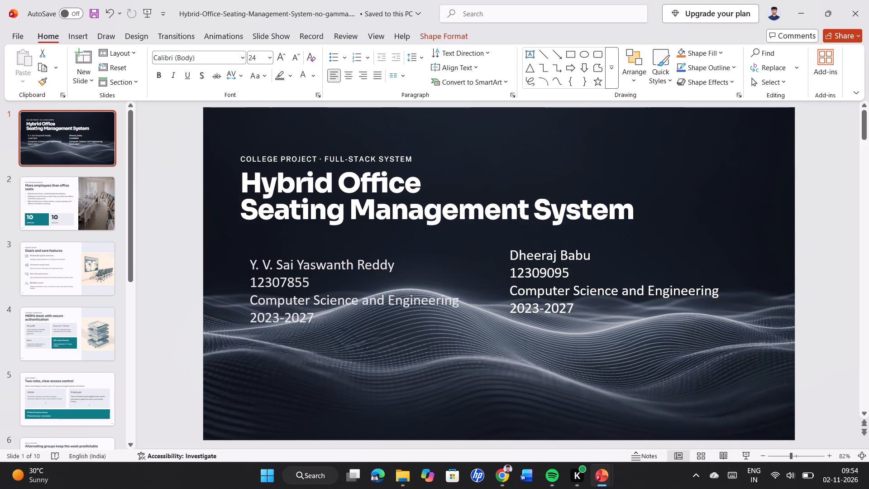
drag(357, 254, 357, 254)
click(538, 277)
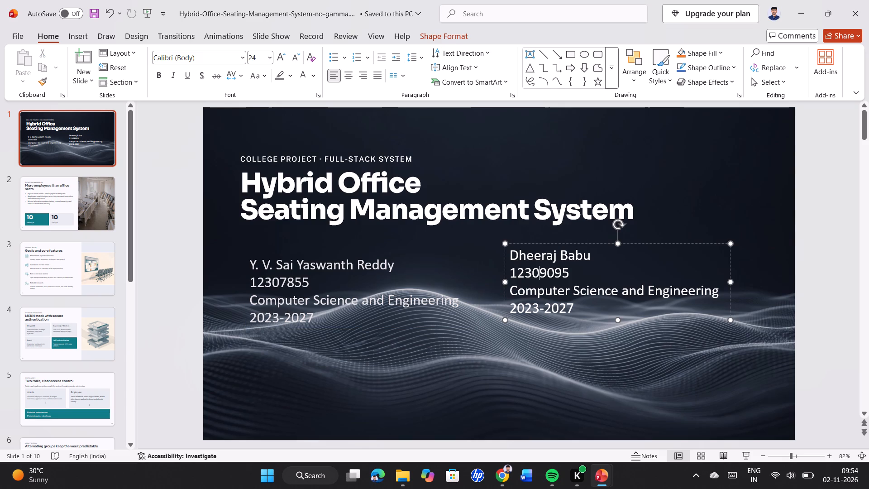
drag(554, 243, 554, 252)
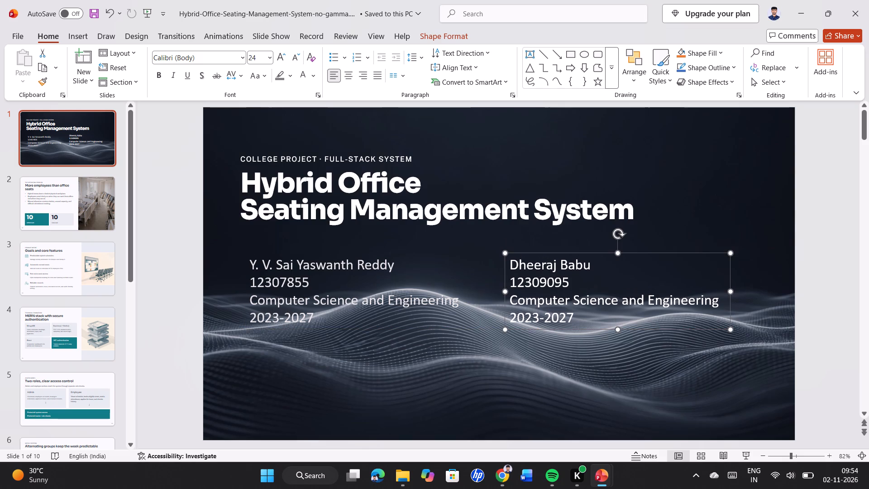
Draw a narrow text box in the gap between the title and the first author's details.
click(403, 235)
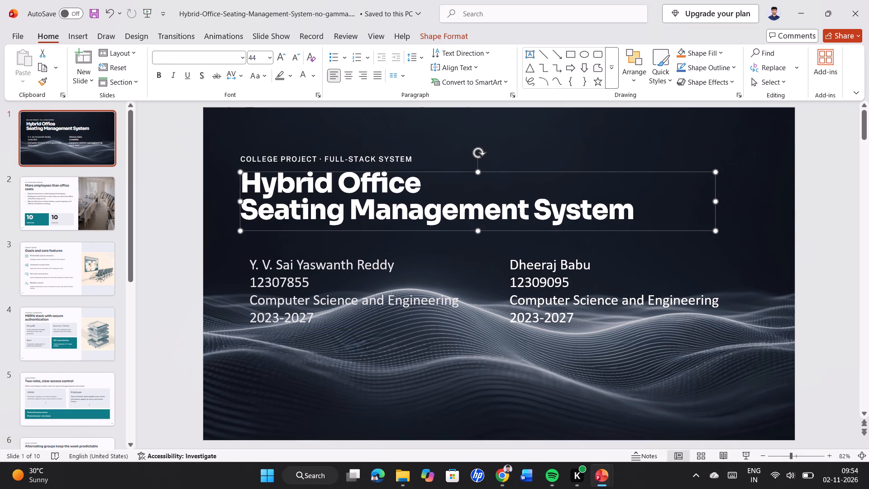
click(527, 53)
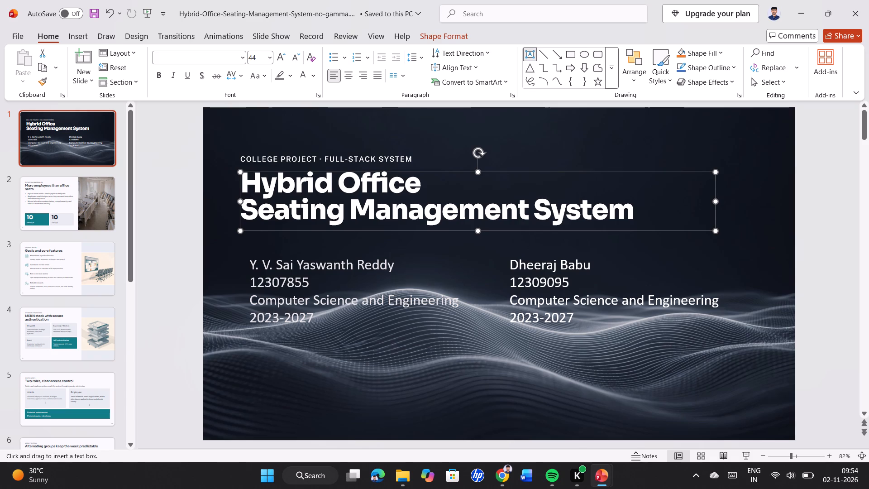
drag(248, 236, 424, 246)
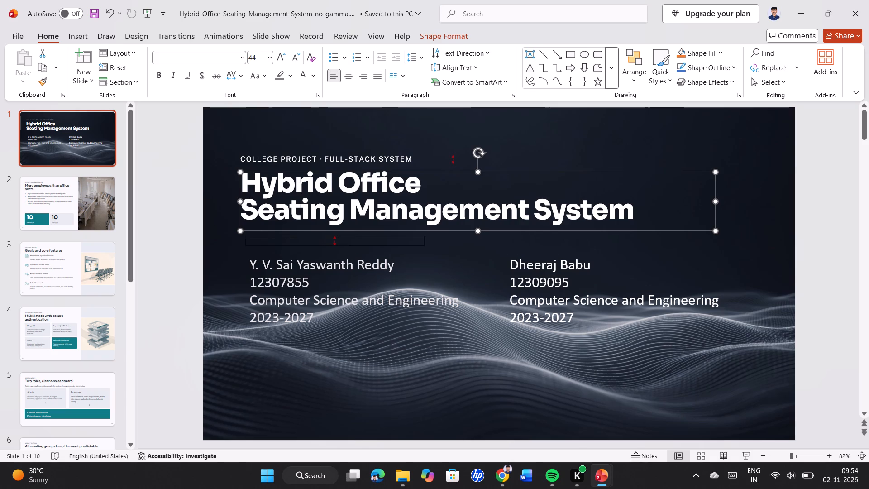
drag(424, 246, 425, 256)
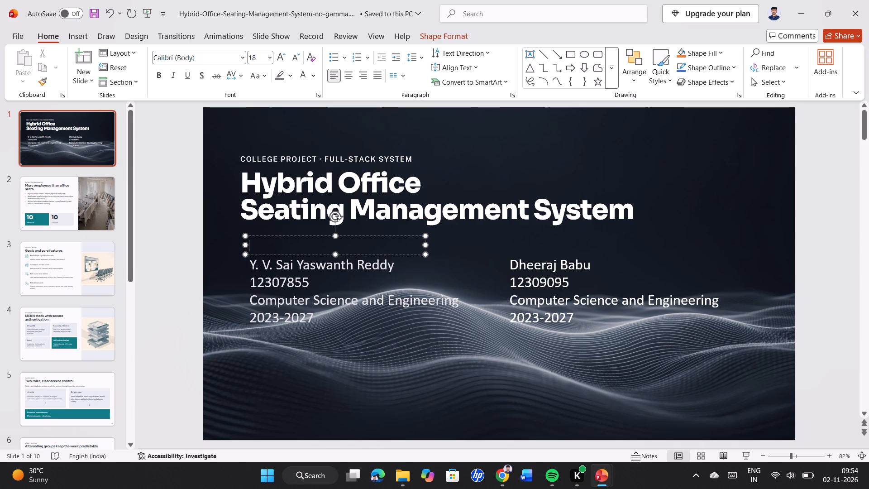
Enter the text "The project done by" in the new text box.
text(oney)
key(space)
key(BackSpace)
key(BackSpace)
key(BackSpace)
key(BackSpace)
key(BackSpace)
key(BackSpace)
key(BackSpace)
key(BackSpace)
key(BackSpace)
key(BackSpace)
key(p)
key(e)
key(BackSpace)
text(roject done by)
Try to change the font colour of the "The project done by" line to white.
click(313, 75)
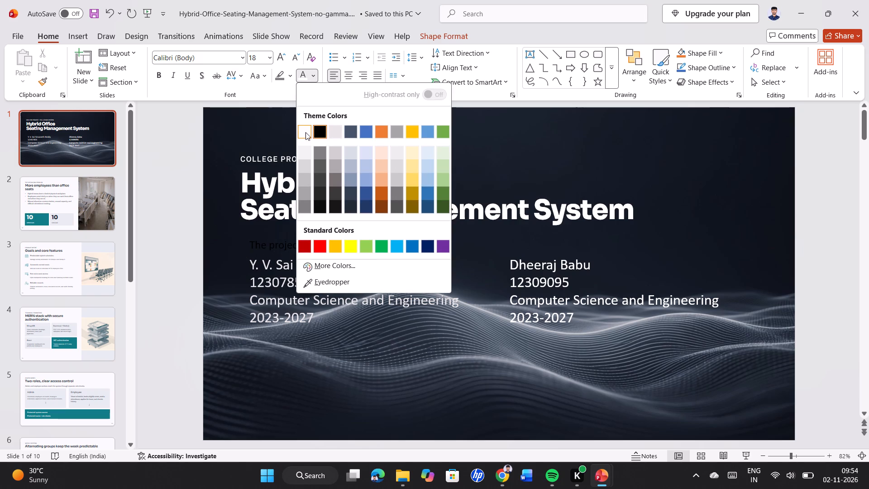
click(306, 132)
Move the "The project done by" text box slightly up toward the title and line its left edge up with the title's.
drag(343, 246, 343, 240)
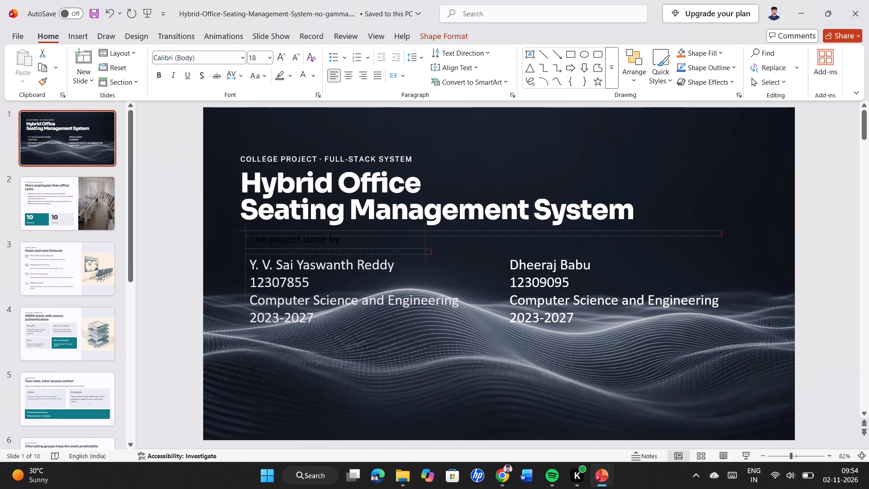
drag(343, 240, 343, 241)
drag(336, 247, 336, 250)
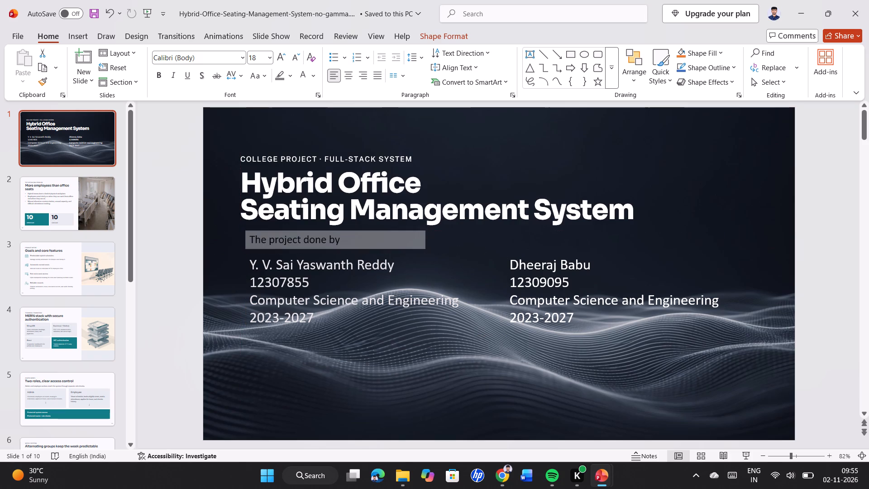
drag(336, 250, 336, 254)
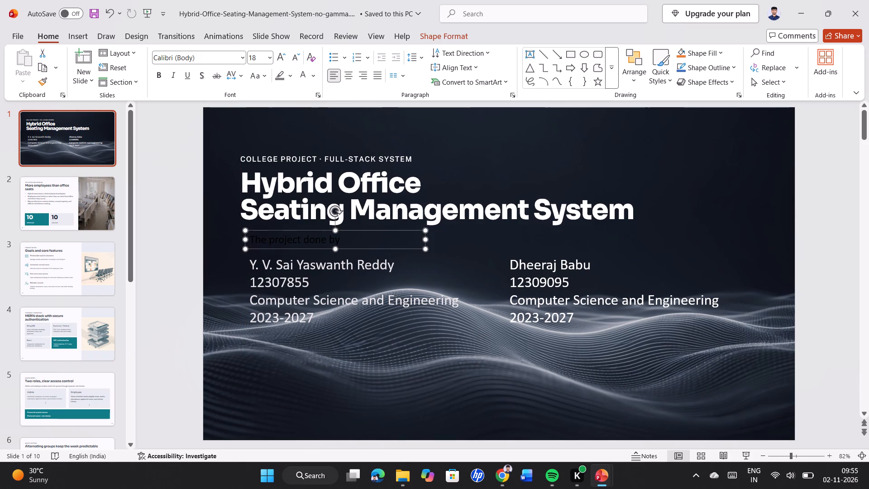
drag(350, 241, 346, 241)
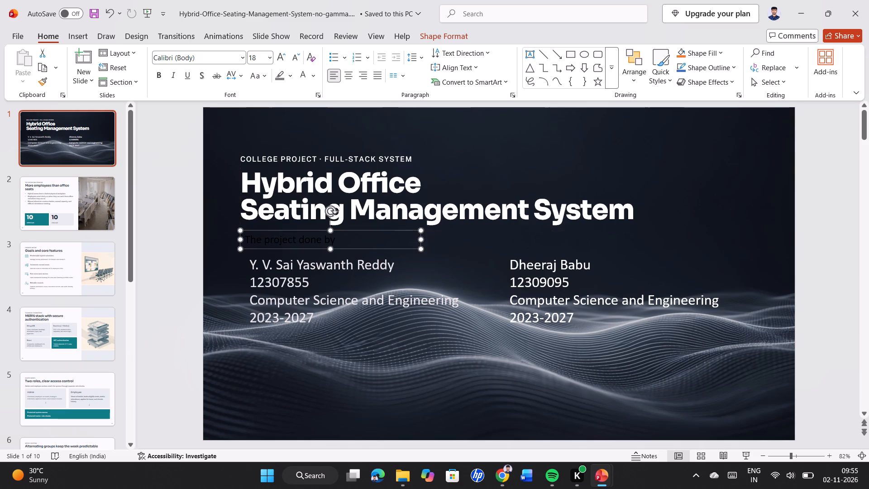
Format the "The project done by" line in white at font size 28.
click(327, 239)
drag(333, 239, 253, 240)
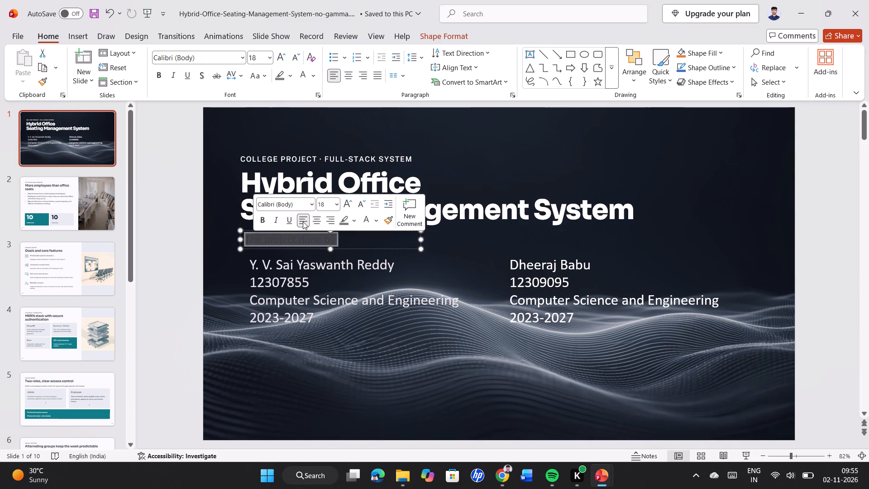
click(314, 81)
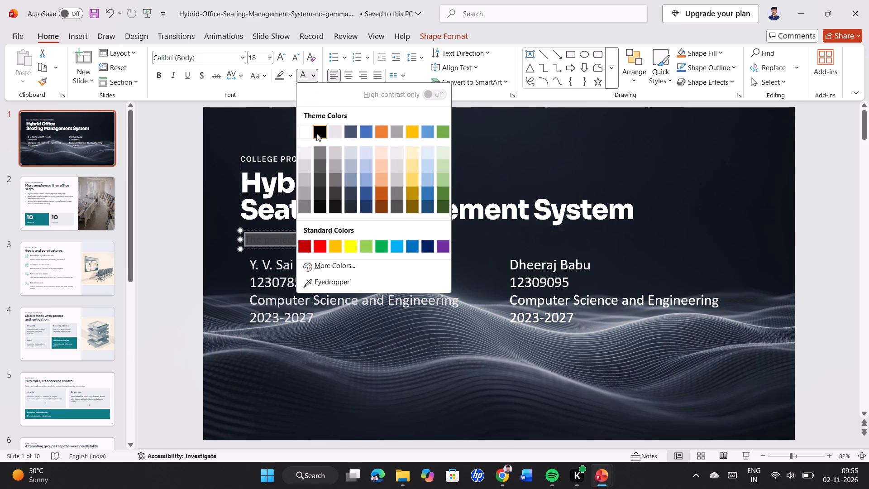
click(303, 133)
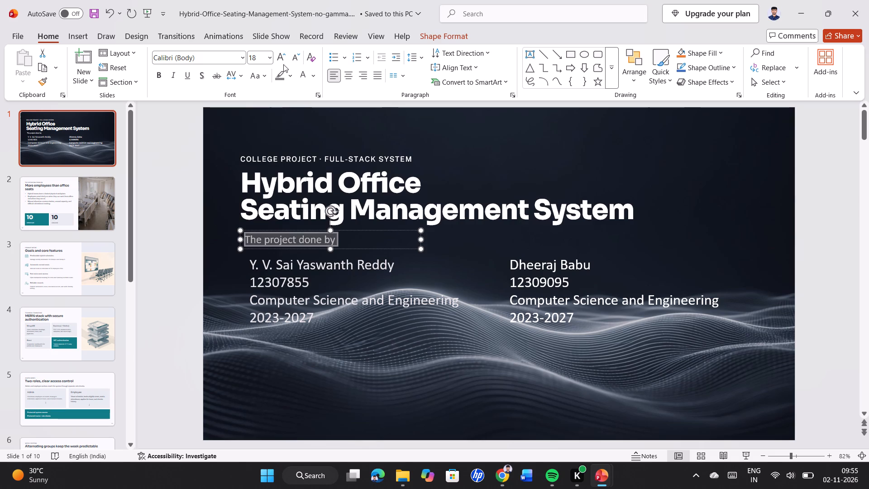
click(280, 55)
click(280, 55)
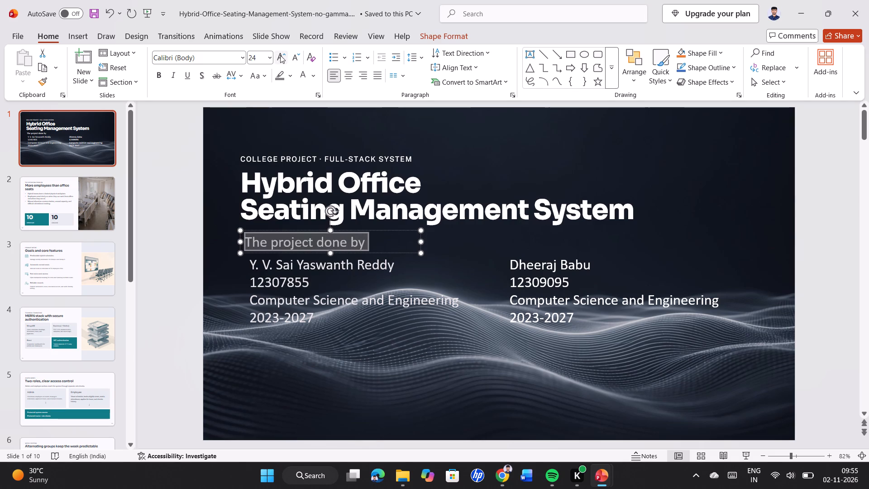
click(280, 55)
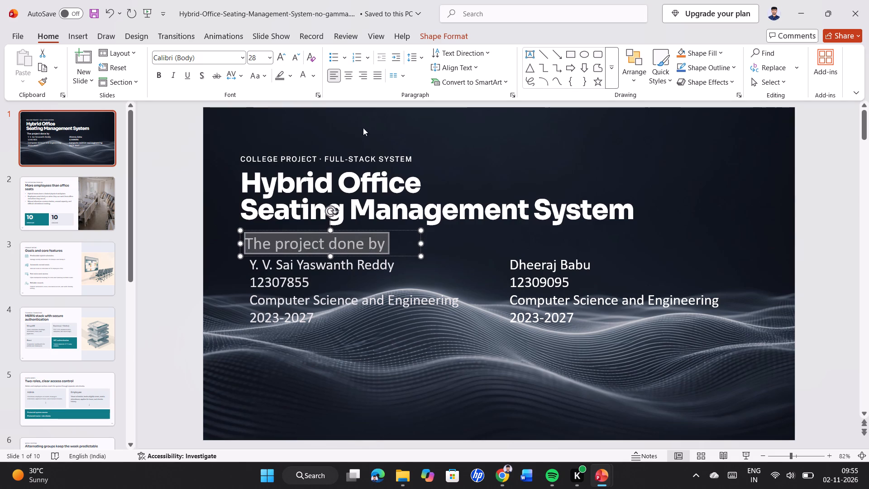
Move the first author's details block slightly down to open a gap below the "The project done by" line.
click(458, 249)
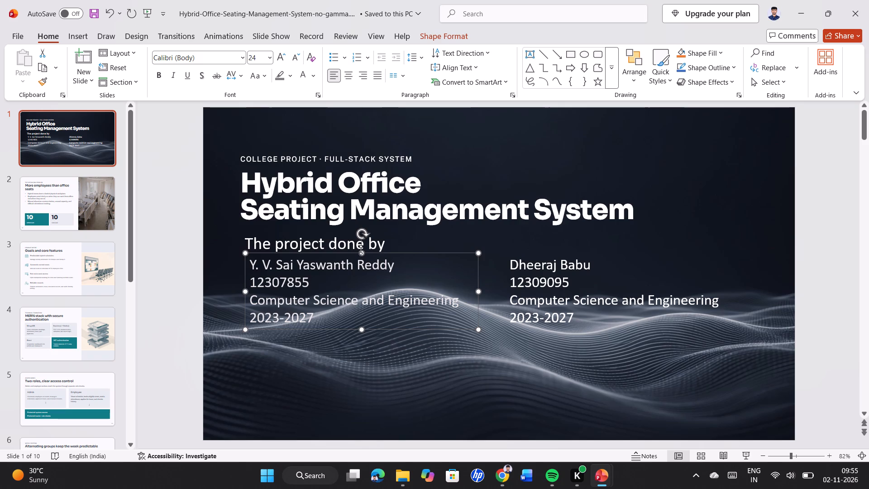
drag(352, 254, 352, 263)
Move the second author's details block down until it is about level with the first author's block.
click(543, 283)
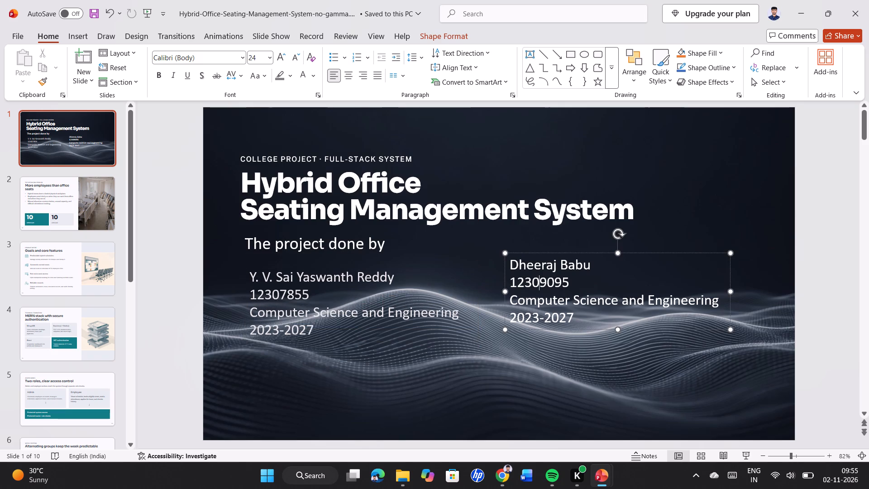
drag(526, 254, 526, 260)
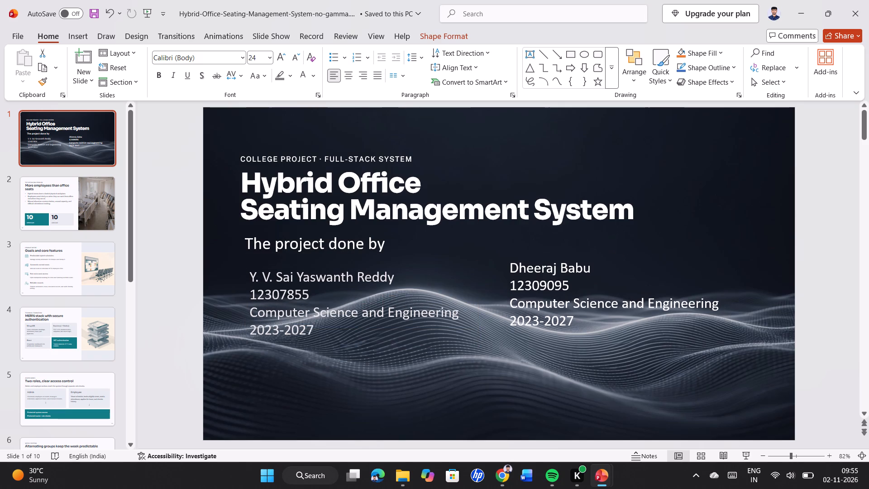
drag(526, 260, 526, 267)
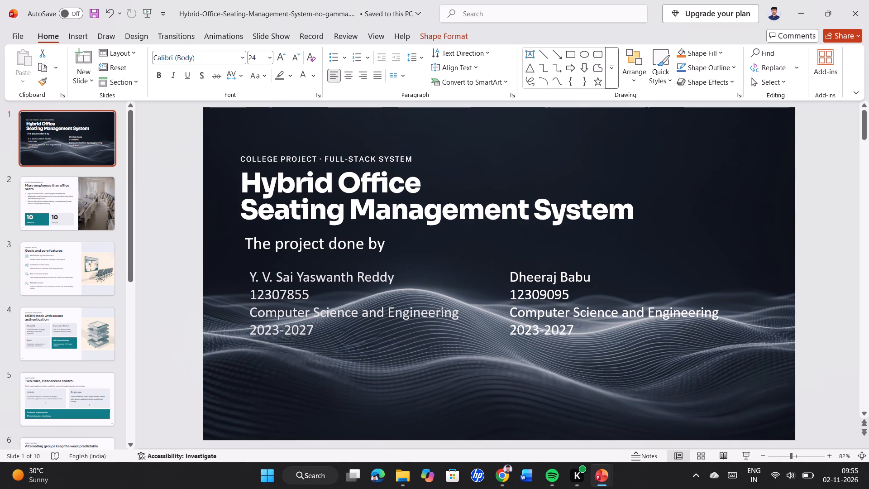
drag(526, 267, 526, 269)
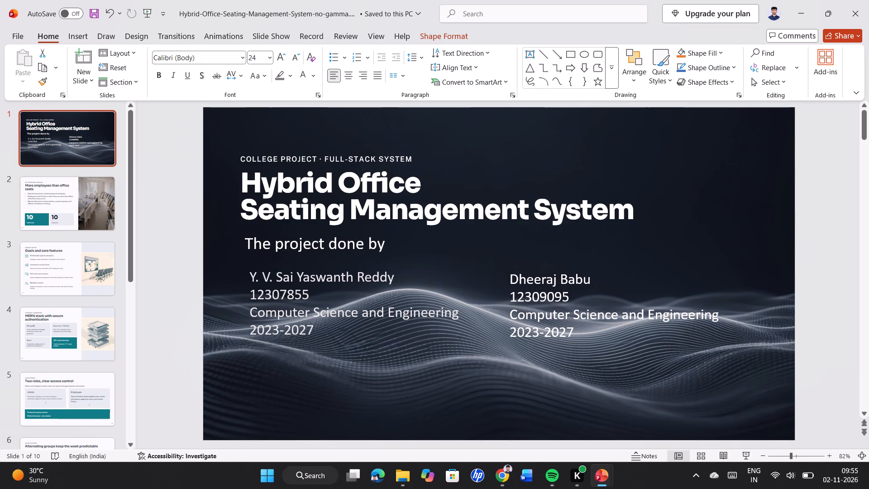
drag(526, 269, 526, 266)
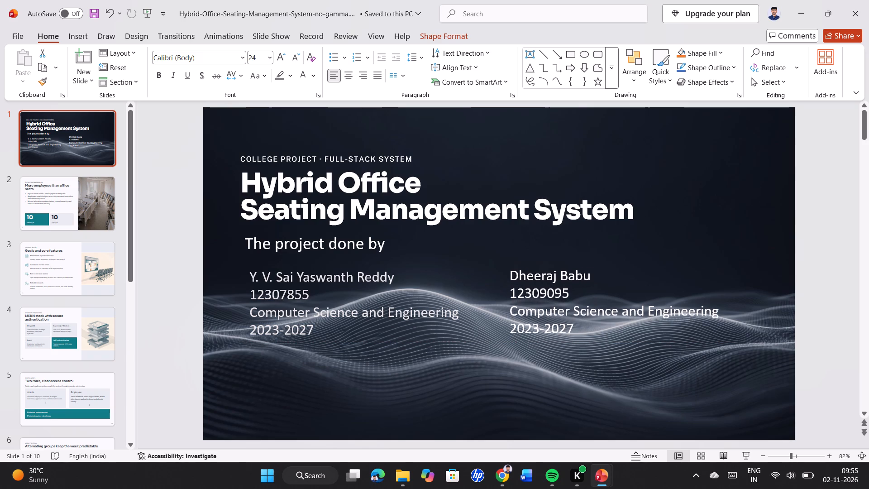
drag(526, 266, 526, 267)
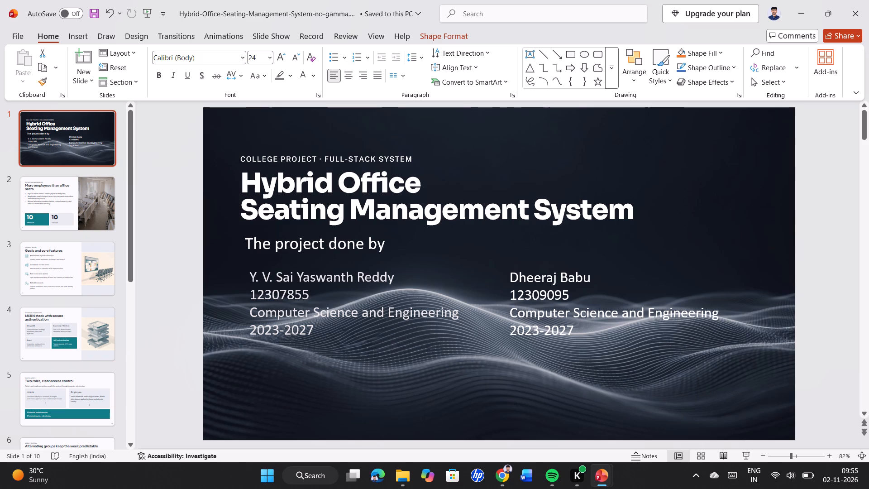
drag(526, 267, 526, 266)
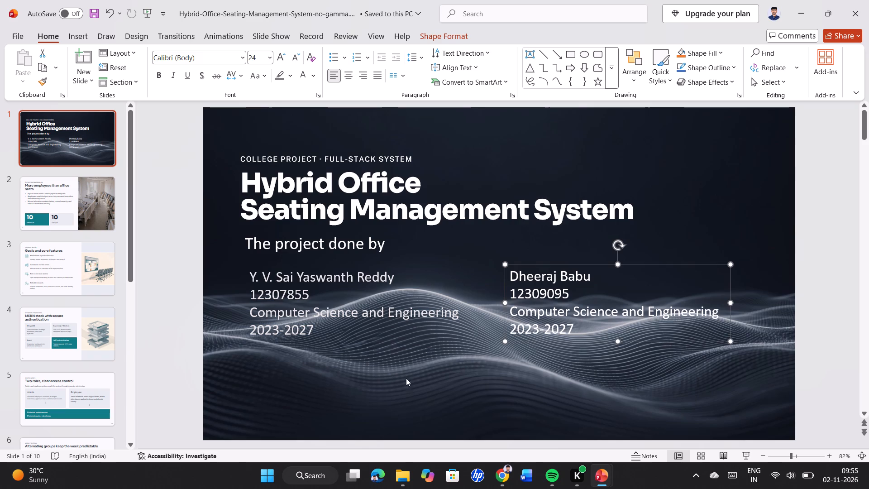
click(283, 408)
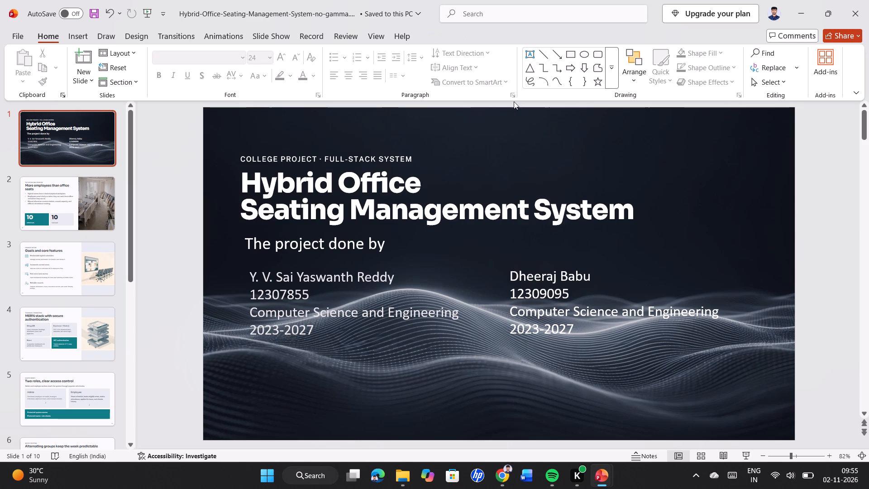
Add a wide text box below the first author's details, roughly as wide as that block.
click(530, 54)
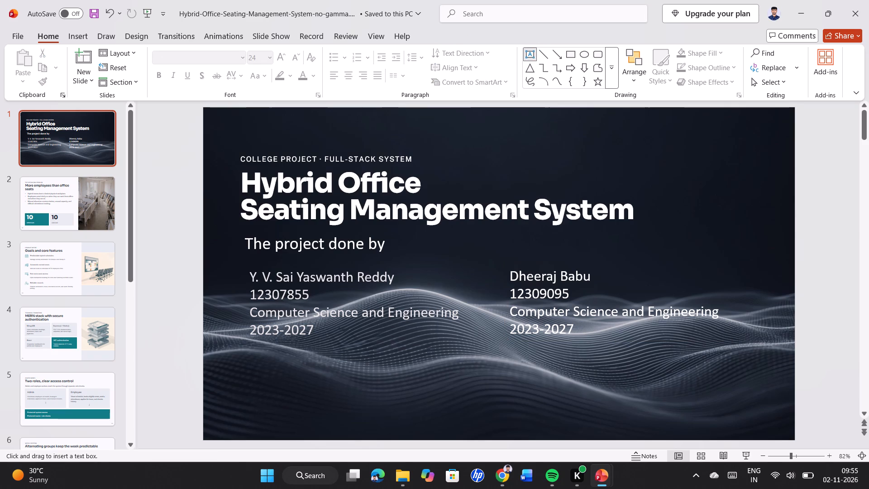
click(254, 368)
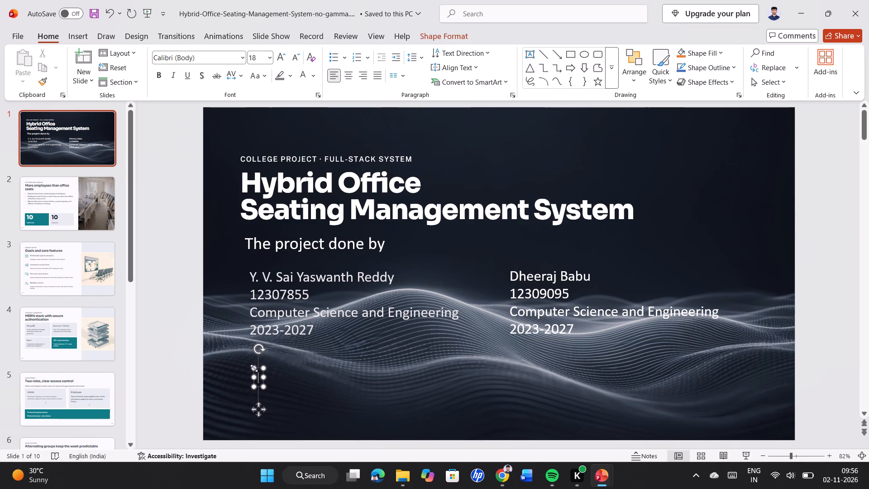
drag(263, 385, 398, 404)
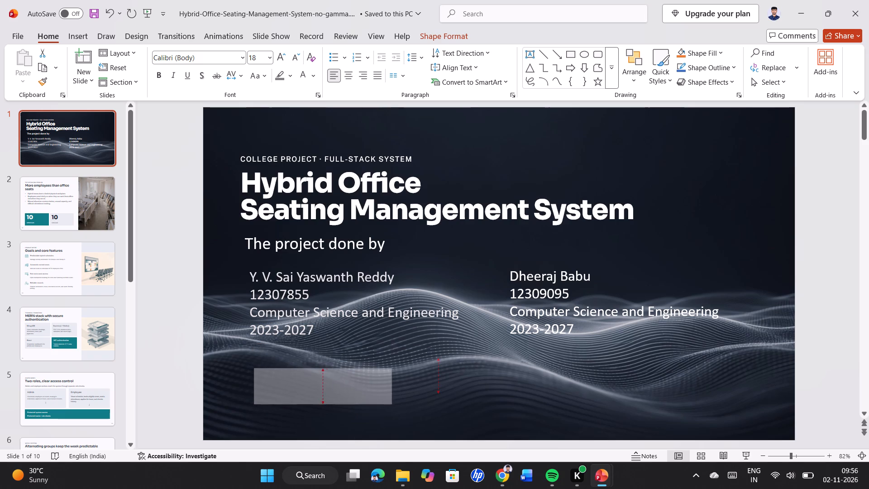
drag(398, 404, 460, 414)
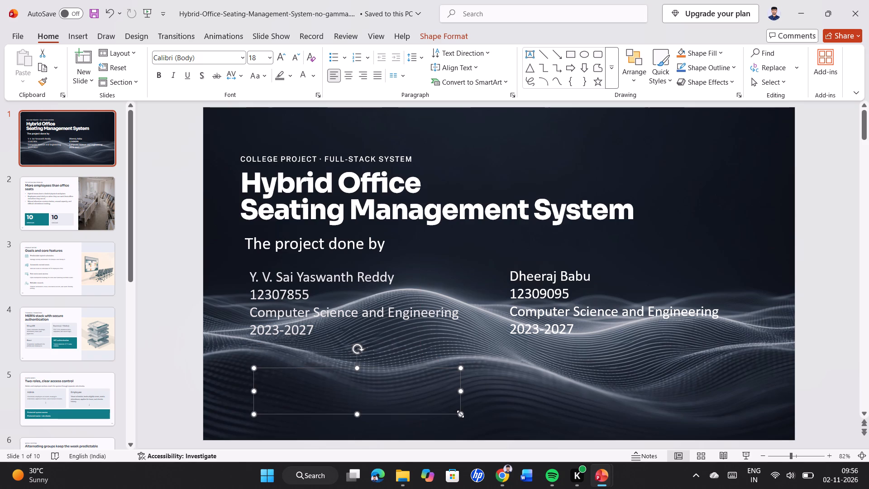
Enter the text "Under the Guidance of" in the new text box.
click(291, 379)
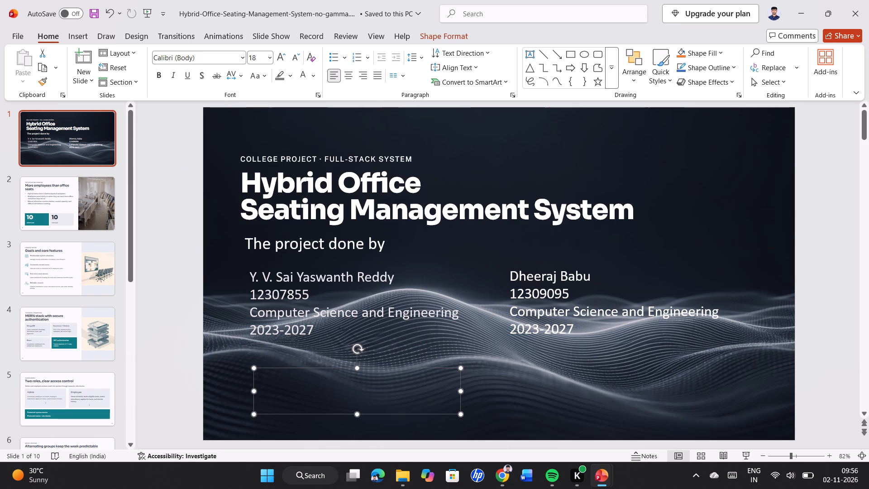
double_click(267, 389)
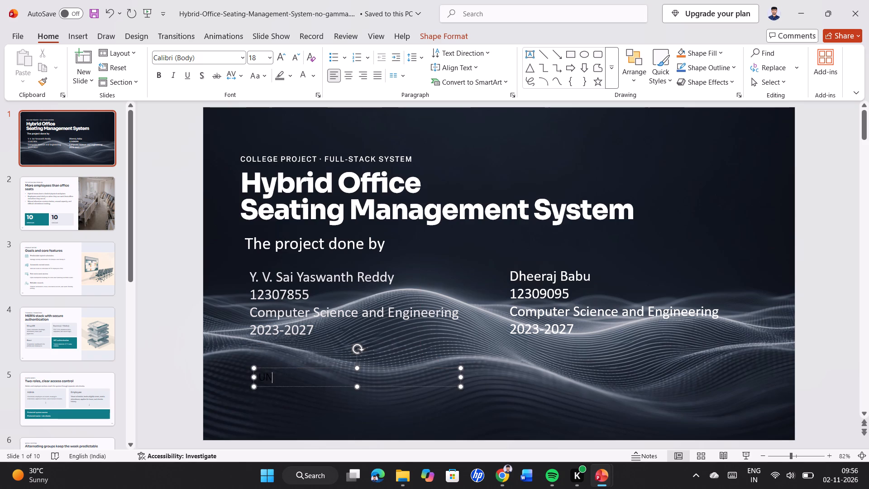
key(BackSpace)
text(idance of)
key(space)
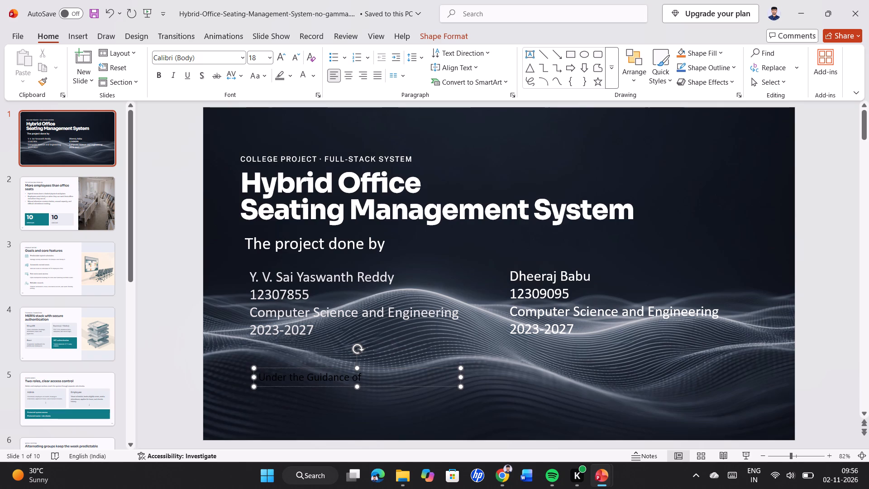
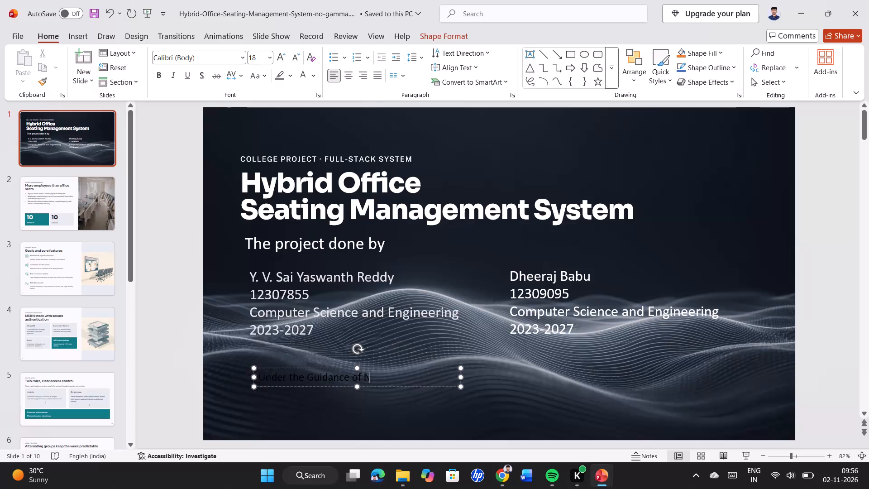
Enter the guide's name on its own line below "Under the Guidance of" in the guidance text box.
key(BackSpace)
text(AN)
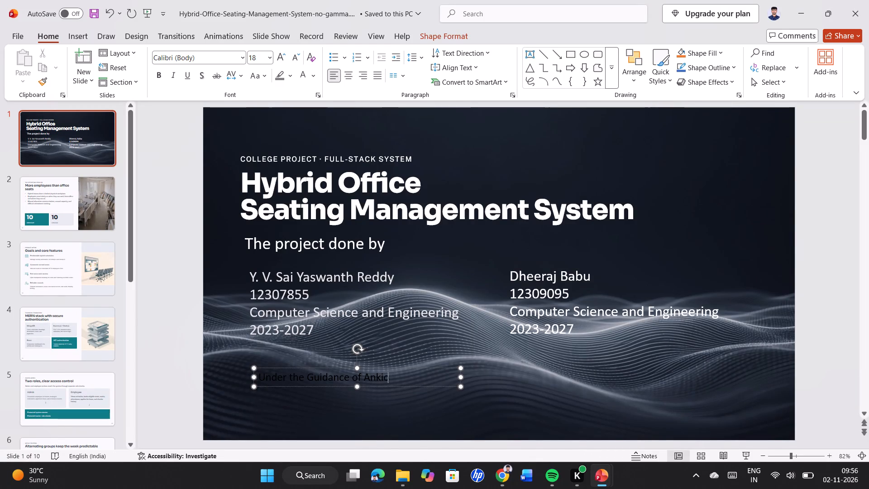
key(BackSpace)
key(BackSpace)
text(al)
text(hotra)
key(Return)
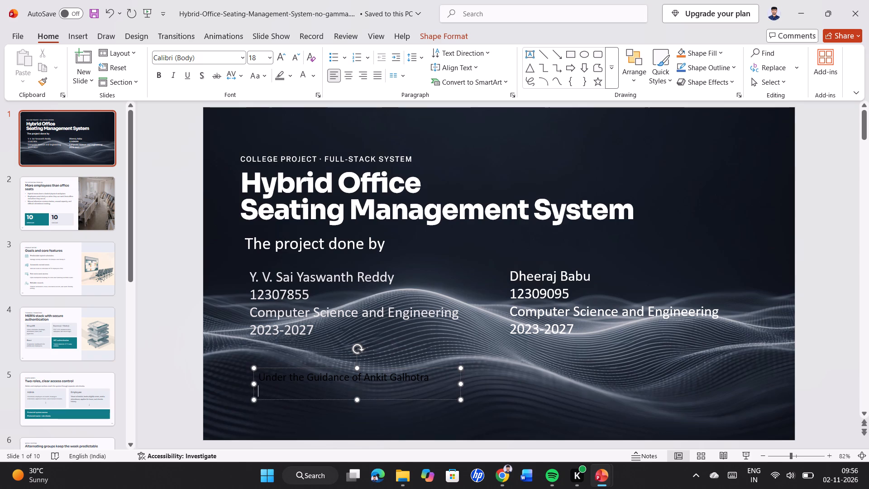
click(363, 379)
key(Return)
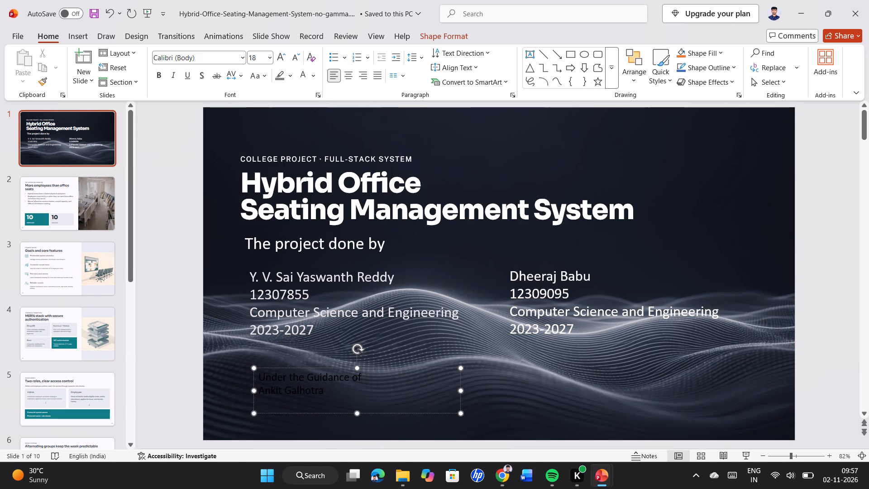
Format both lines of the guidance credit in white at font size 28.
drag(331, 392, 277, 381)
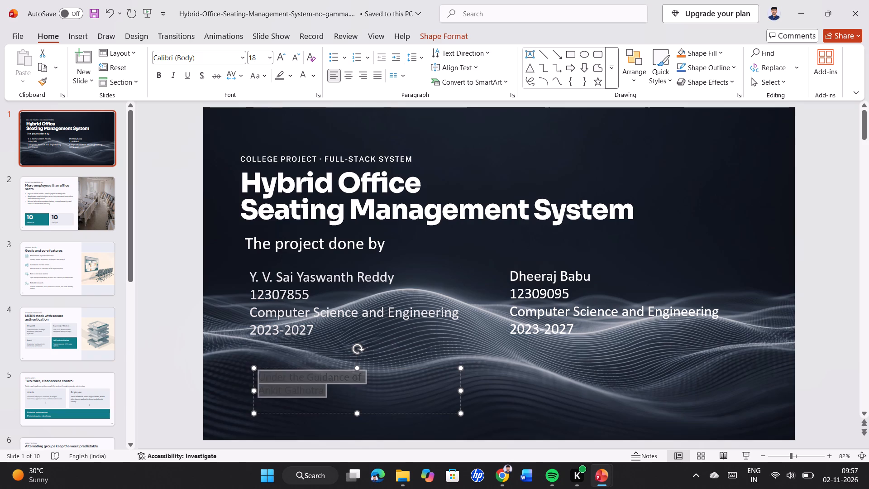
drag(277, 381, 263, 379)
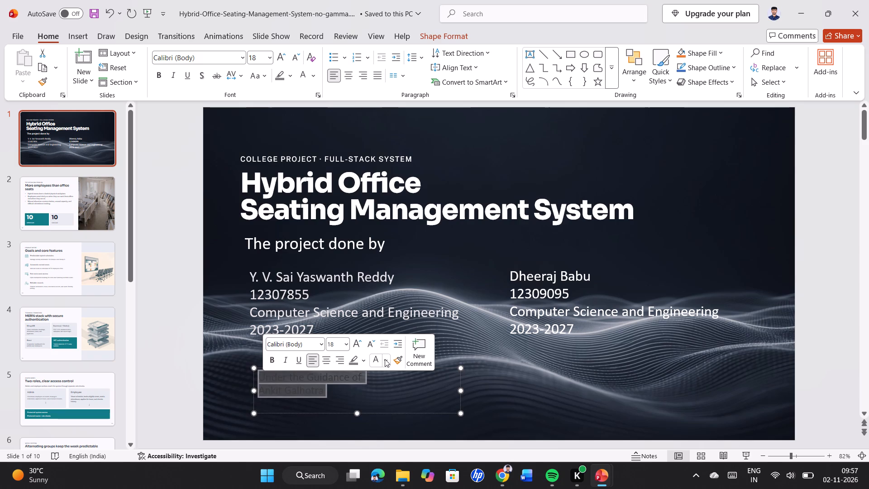
click(385, 359)
click(378, 189)
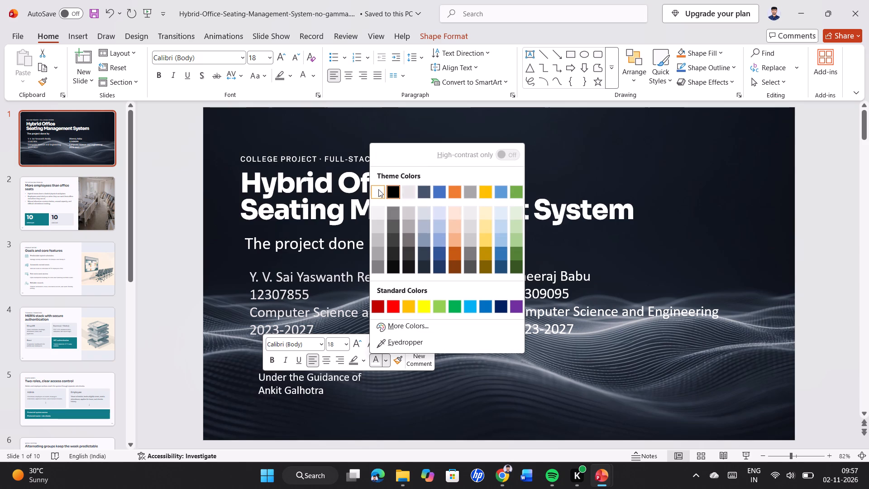
click(353, 345)
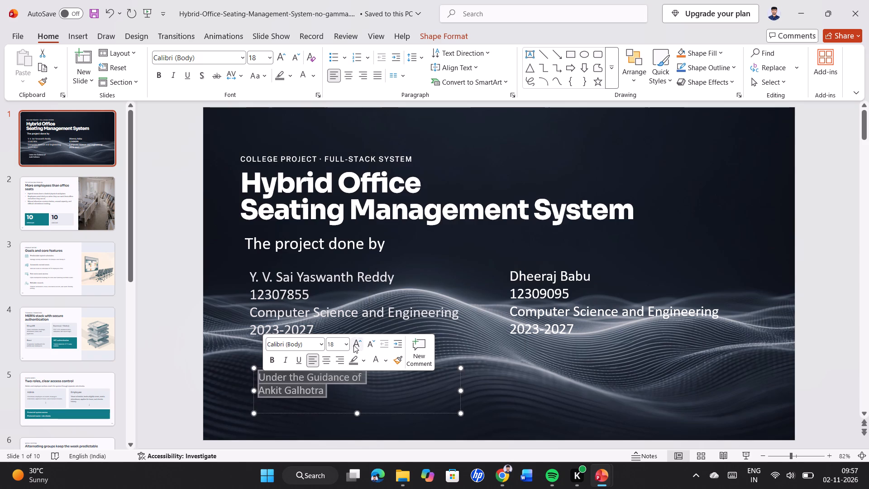
click(353, 345)
click(353, 345)
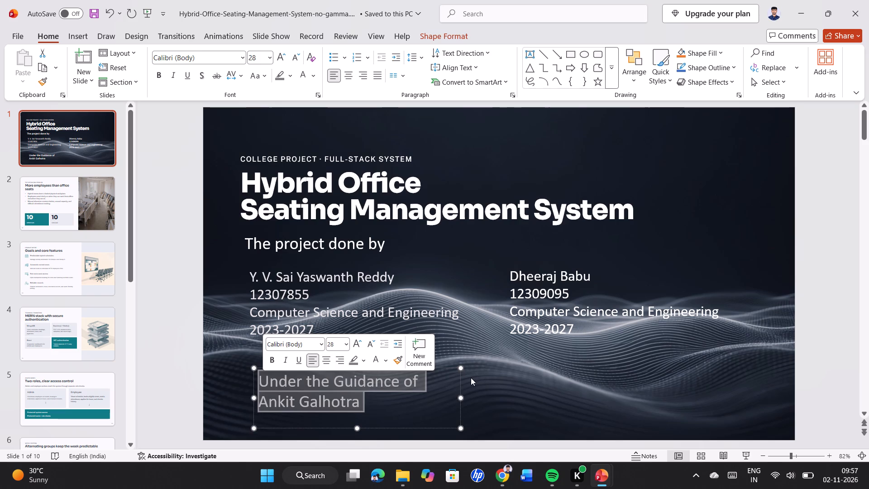
click(471, 378)
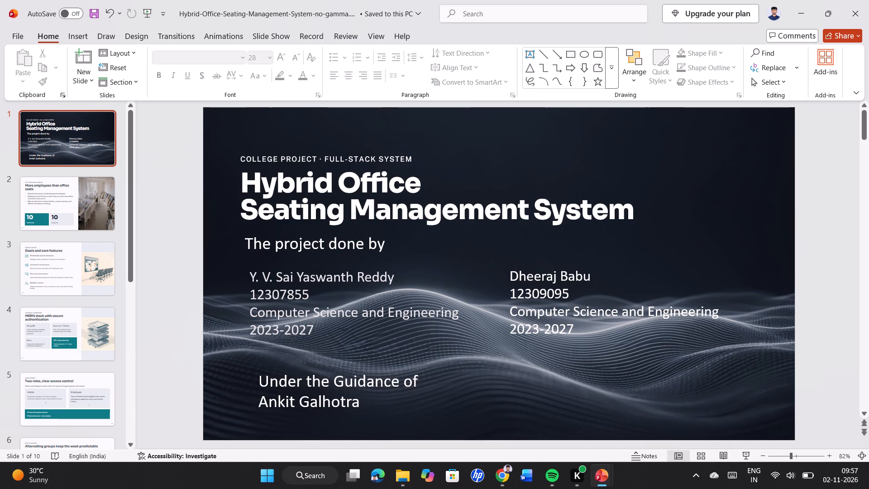
Move the guidance text box slightly left so it lines up with the first author's details block.
click(271, 387)
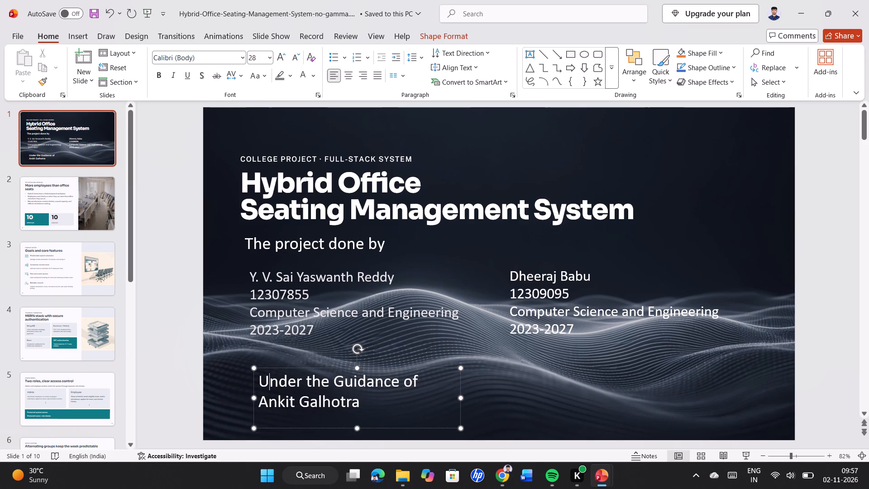
drag(260, 369, 249, 368)
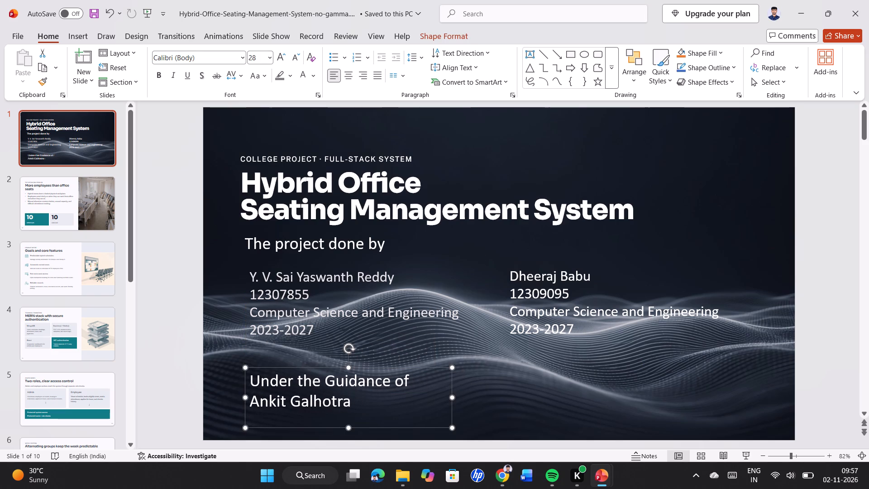
Move the first author's details block slightly left so its text lines up with "The project done by".
click(267, 314)
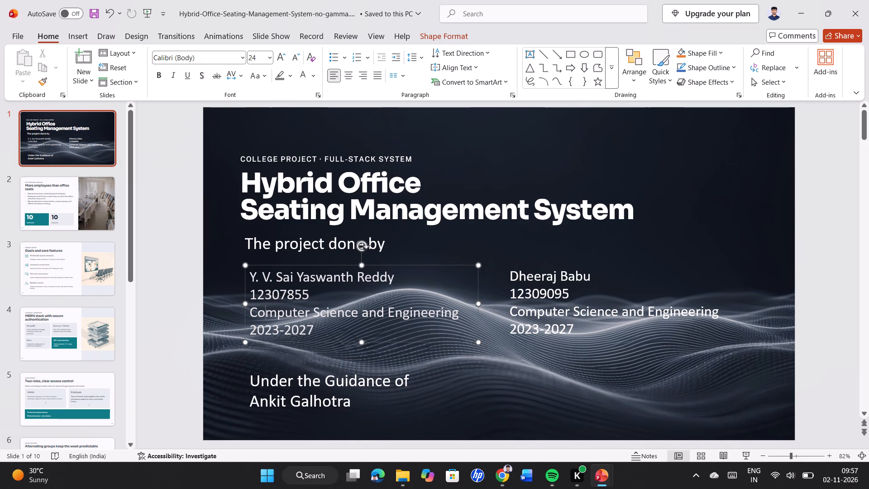
drag(253, 265, 249, 265)
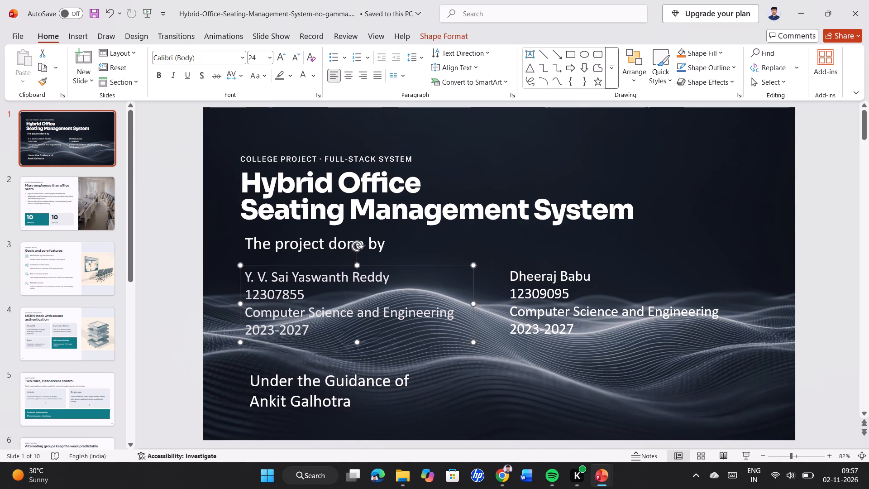
click(218, 276)
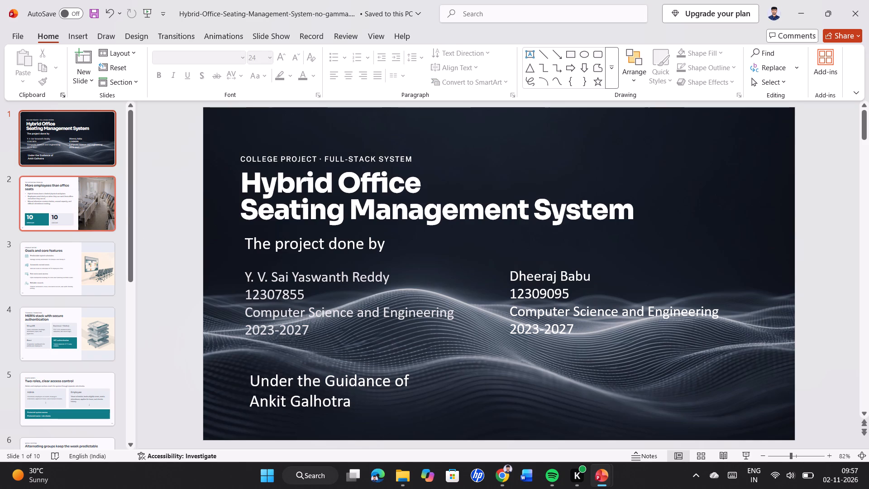
Shorten the small line above the title to "COLLEGE PROJECT" by deleting "· FULL-STACK SYSTEM".
click(416, 159)
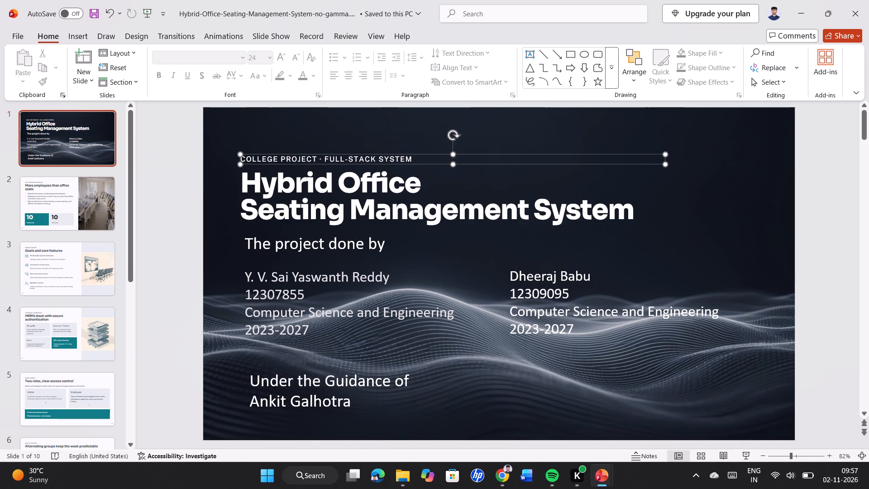
click(414, 158)
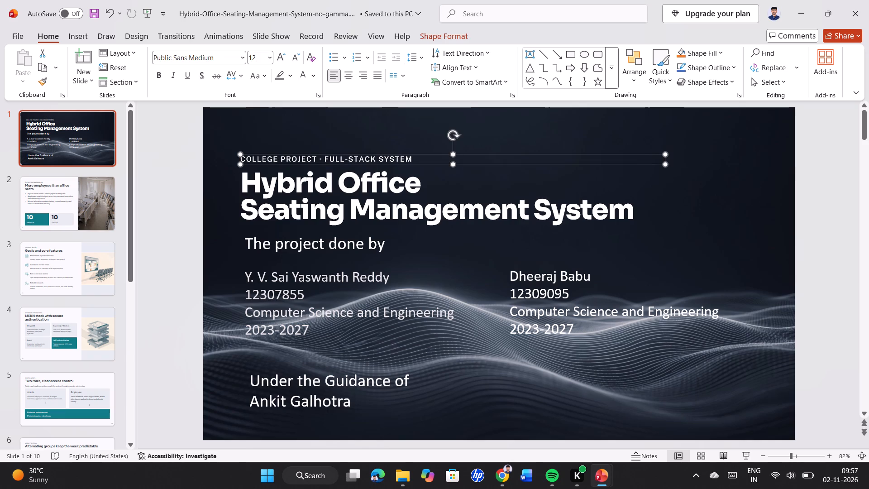
click(413, 158)
click(413, 158)
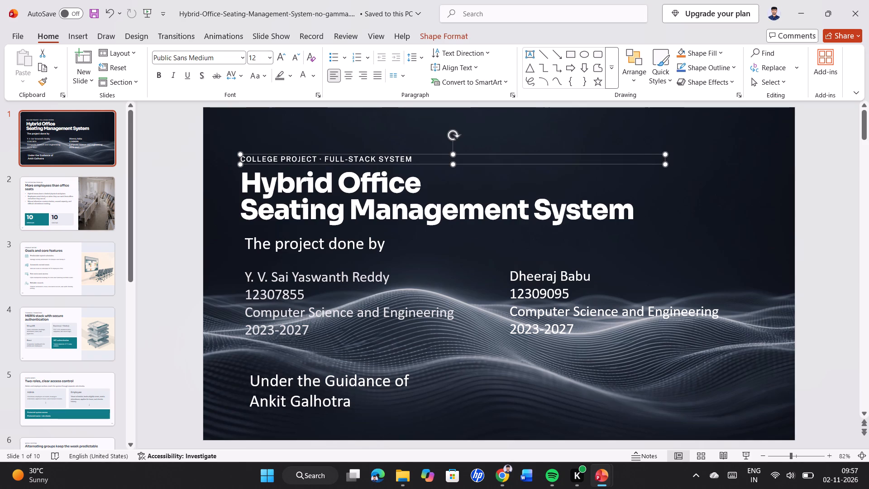
double_click(409, 159)
key(BackSpace)
key(BackSpace)
key(BackSpace)
key(BackSpace)
key(BackSpace)
key(BackSpace)
key(BackSpace)
key(BackSpace)
key(BackSpace)
key(BackSpace)
key(BackSpace)
key(BackSpace)
key(BackSpace)
key(BackSpace)
key(BackSpace)
key(BackSpace)
key(BackSpace)
key(BackSpace)
key(BackSpace)
key(BackSpace)
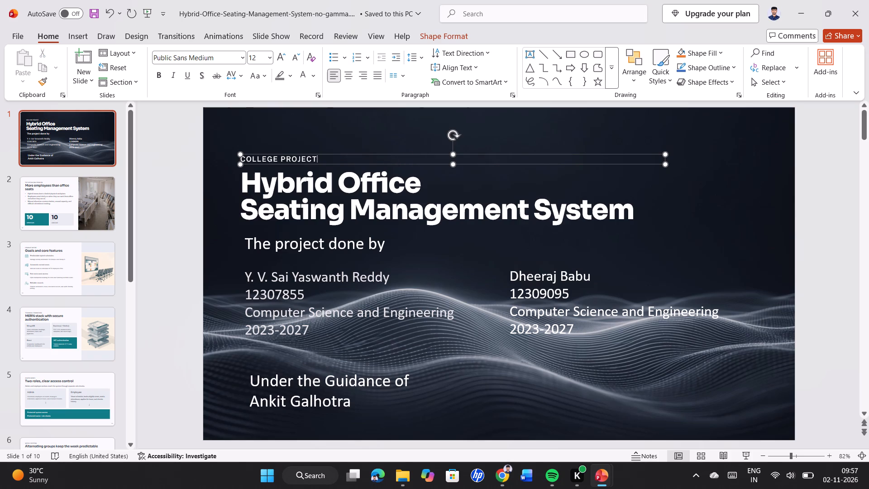
click(169, 252)
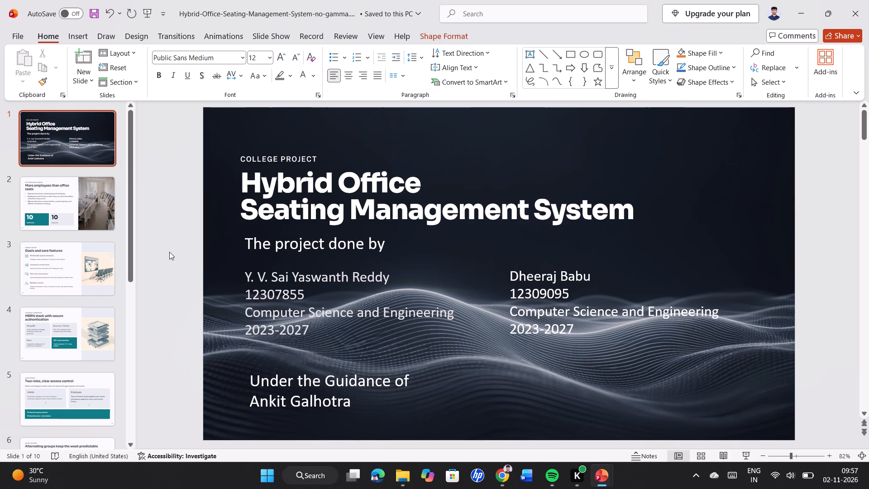
Change the normal seats figure on slide 2 to 50.
click(62, 206)
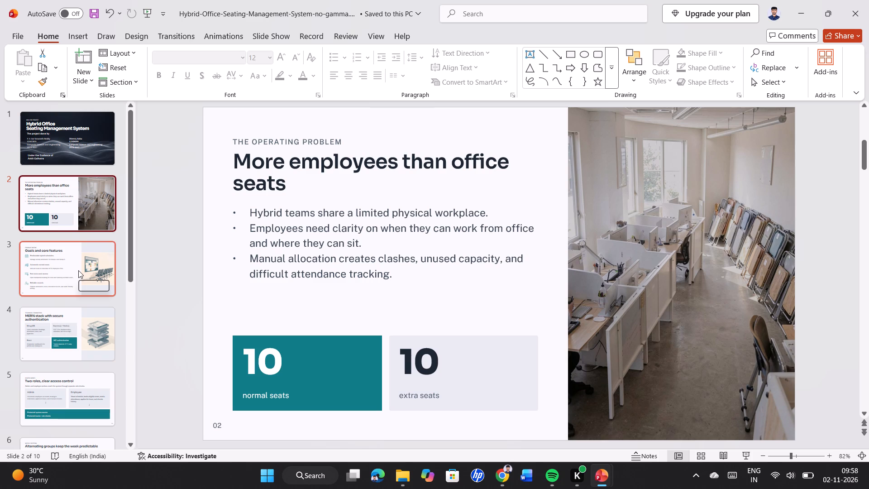
click(78, 270)
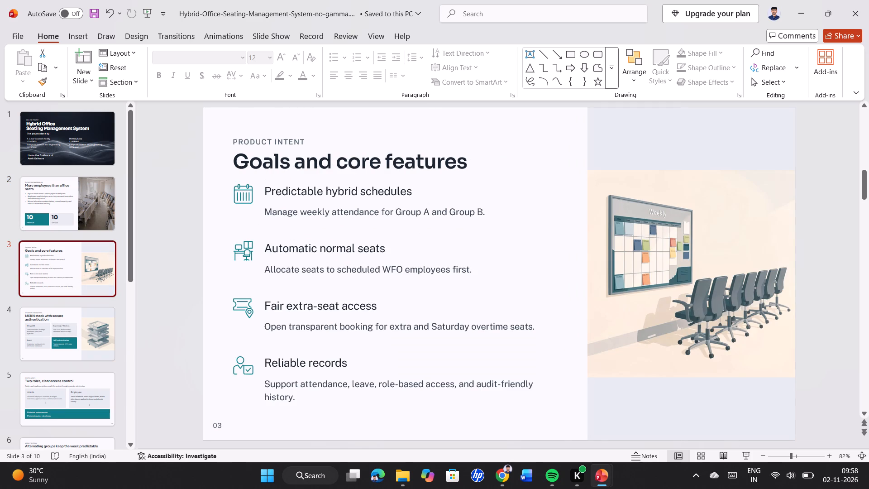
click(75, 216)
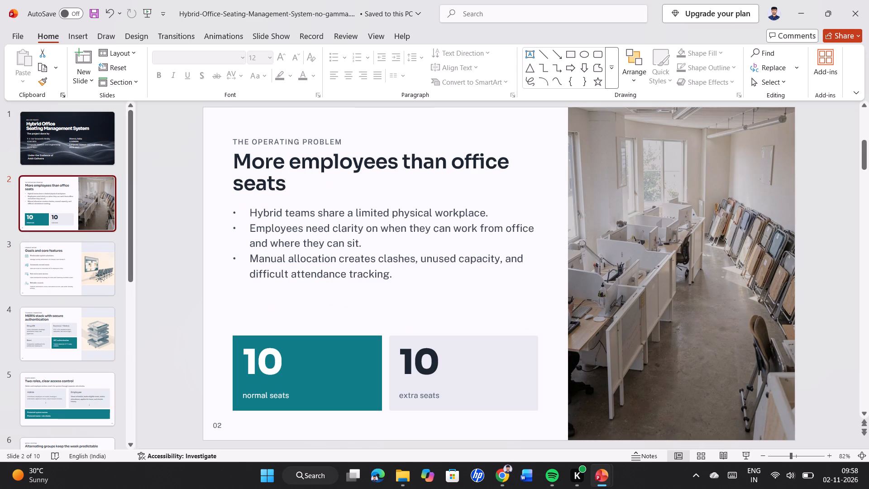
double_click(282, 367)
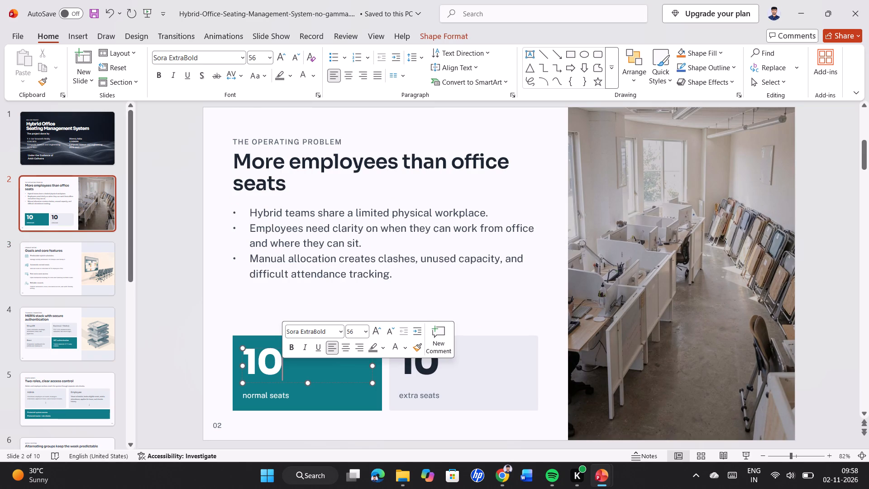
key(BackSpace)
key(BackSpace)
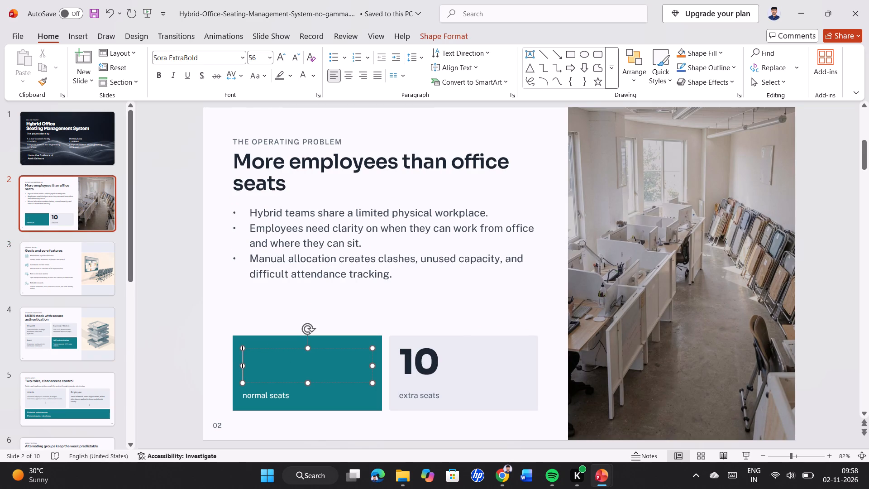
text(50)
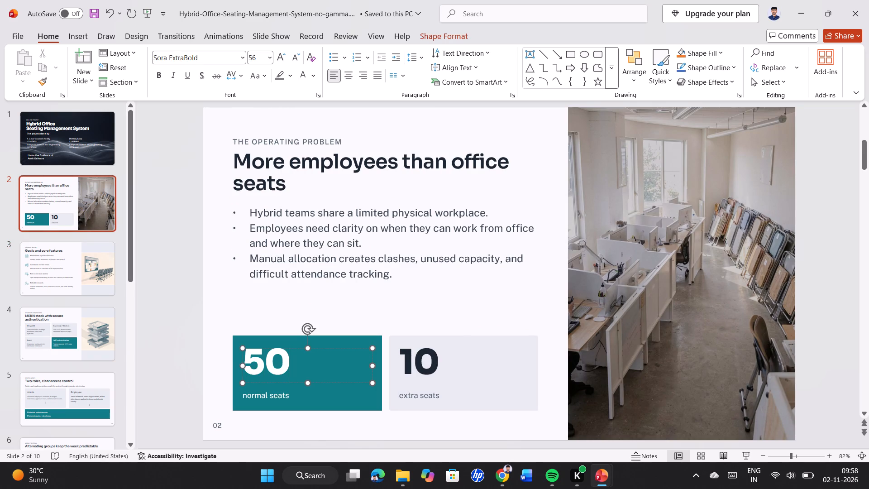
key(BackSpace)
key(BackSpace)
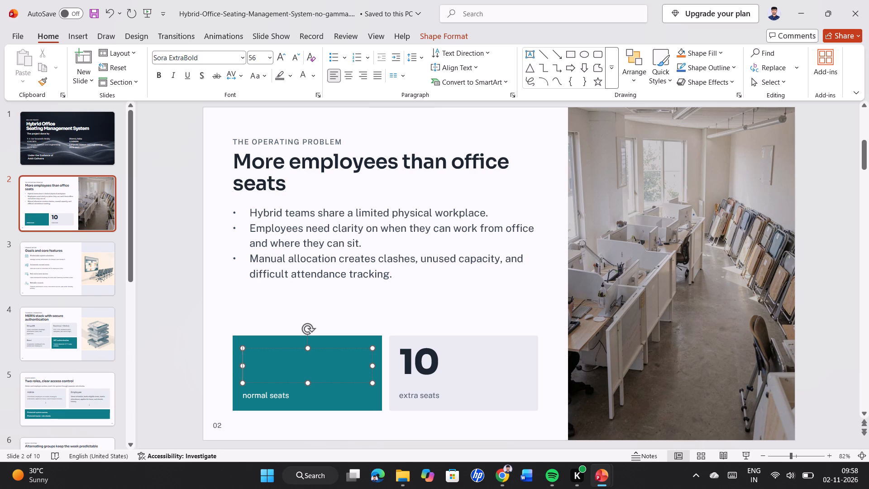
text(50)
click(306, 305)
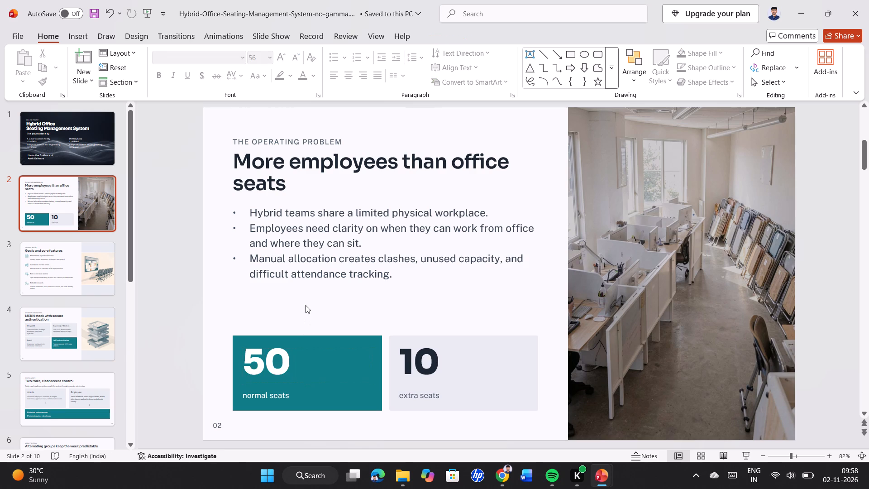
Review slides 3 through 9, checking the text, figures and system diagram on each.
click(68, 273)
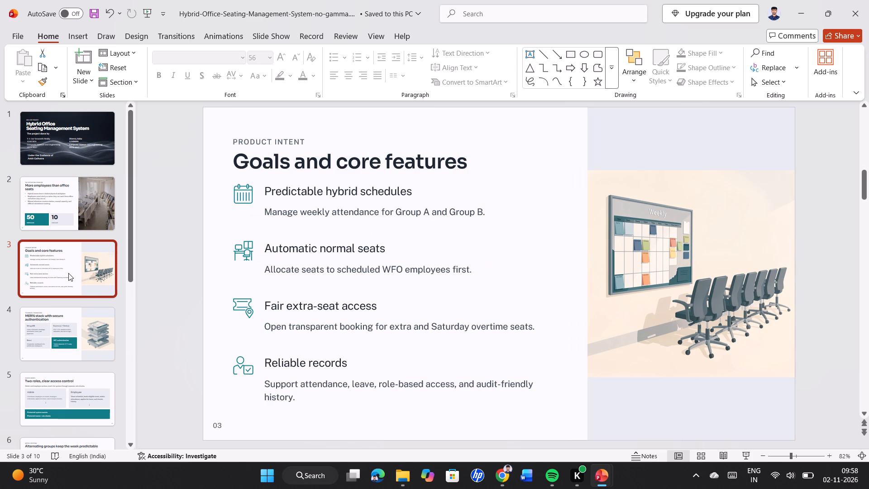
click(67, 355)
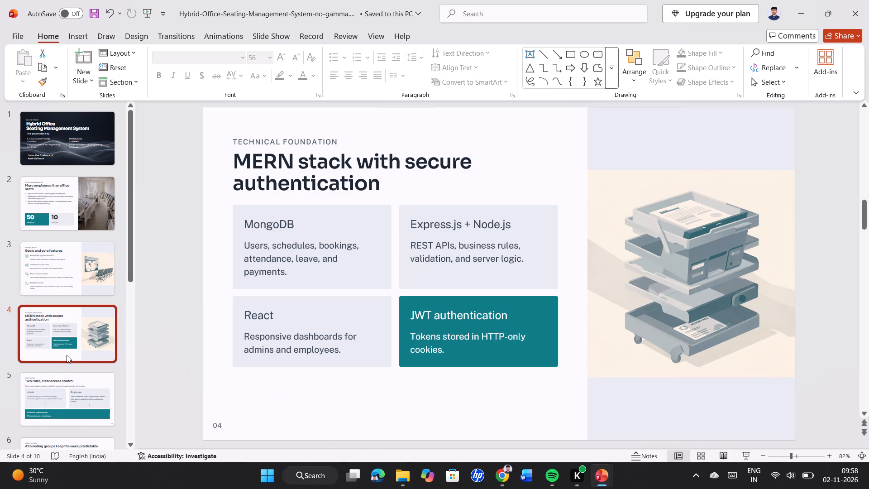
click(65, 418)
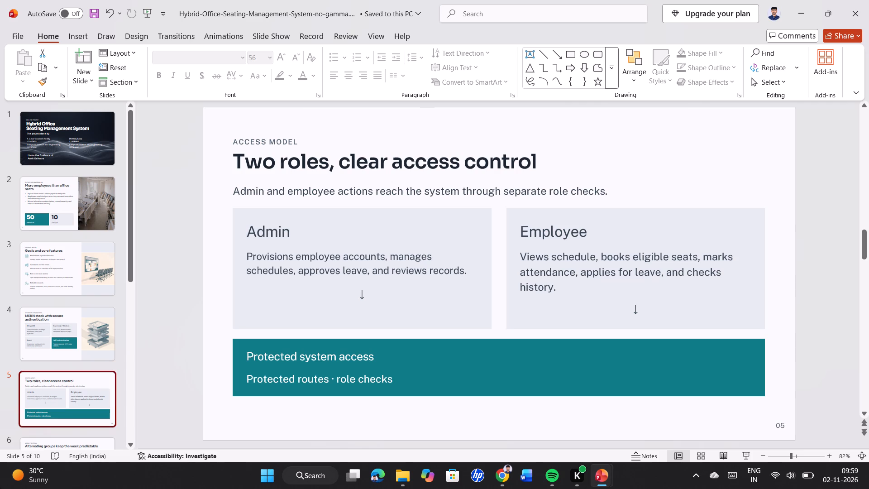
scroll(99, 395, down, 2)
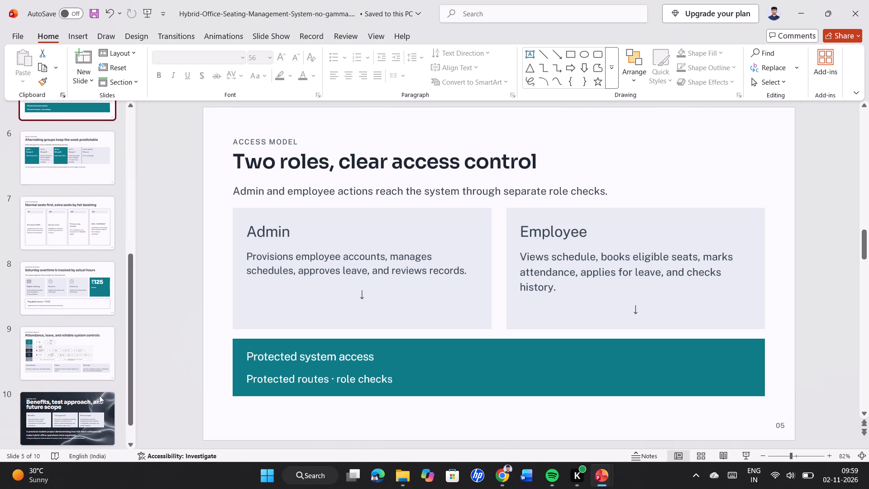
scroll(99, 395, down, 1)
click(72, 165)
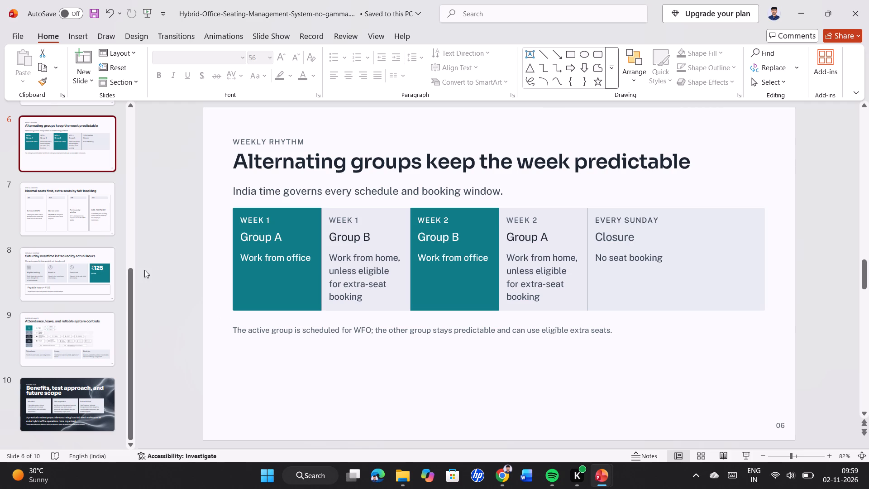
click(75, 206)
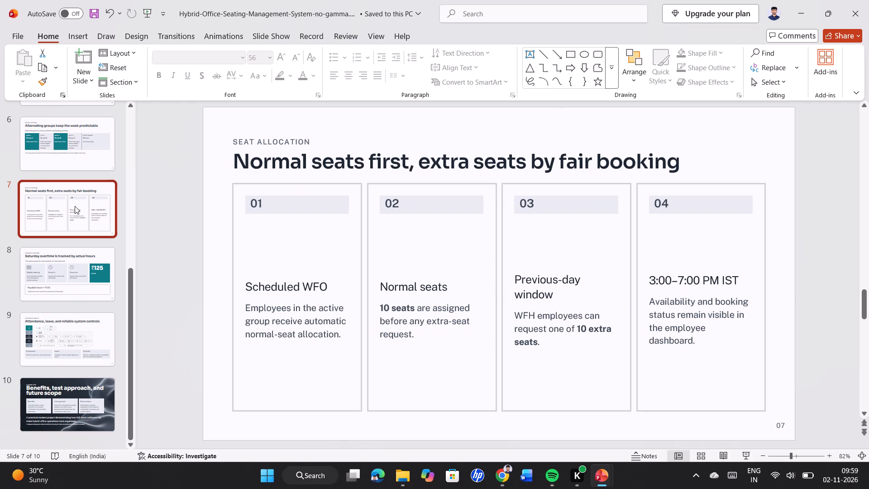
click(71, 292)
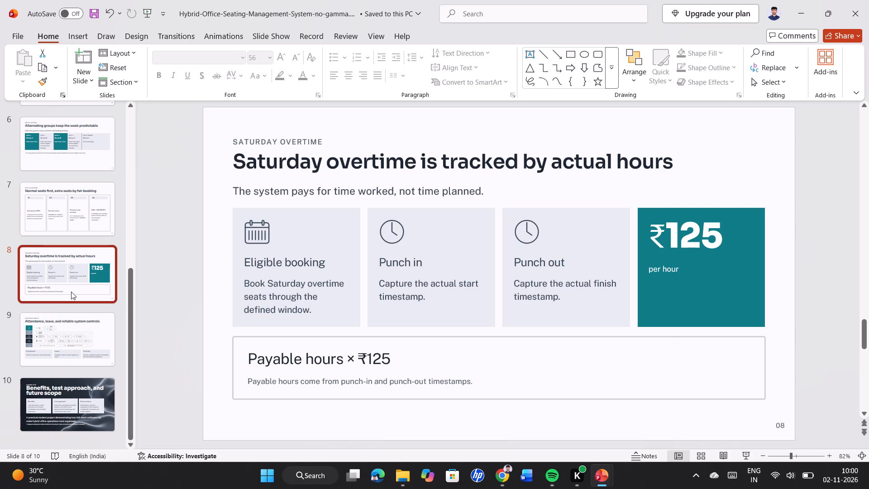
click(50, 339)
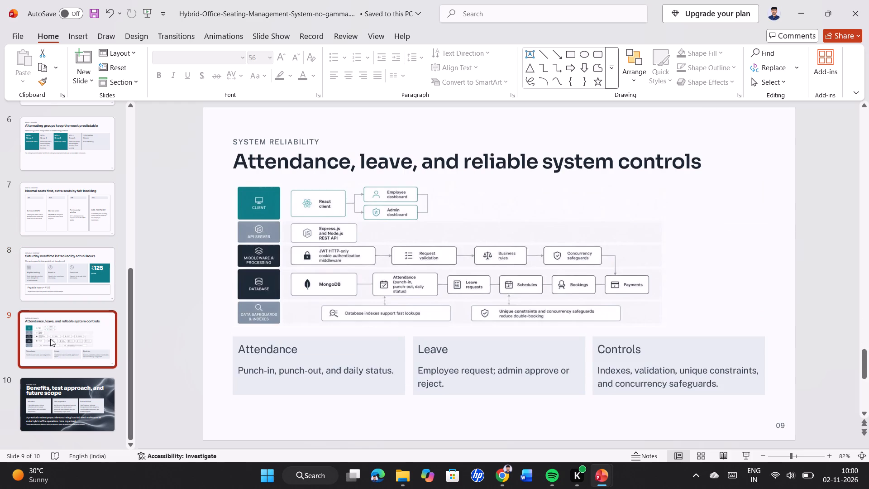
click(364, 311)
click(360, 360)
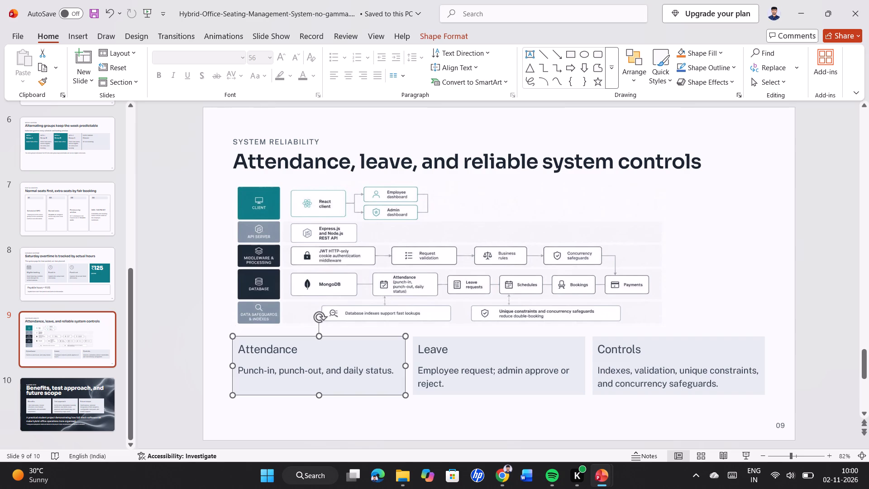
click(464, 355)
click(647, 356)
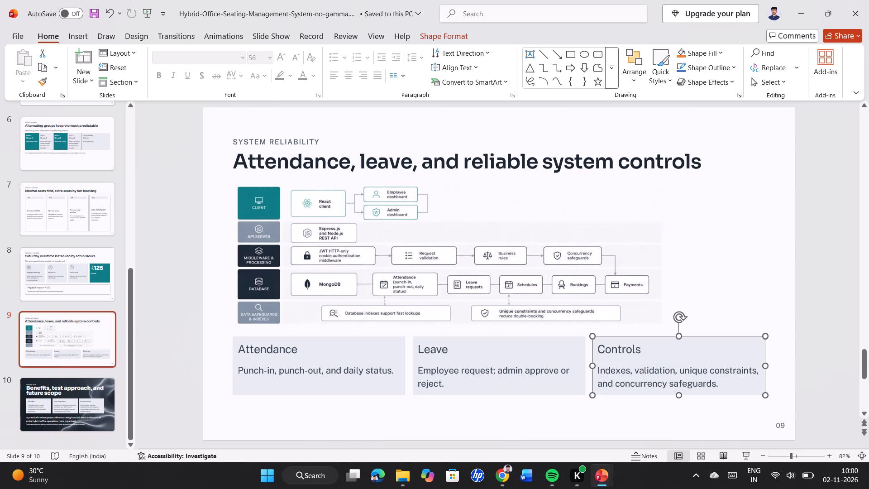
Delete the small "Testing and deployment claims are limited to the project scope" note at the bottom of slide 10.
click(62, 409)
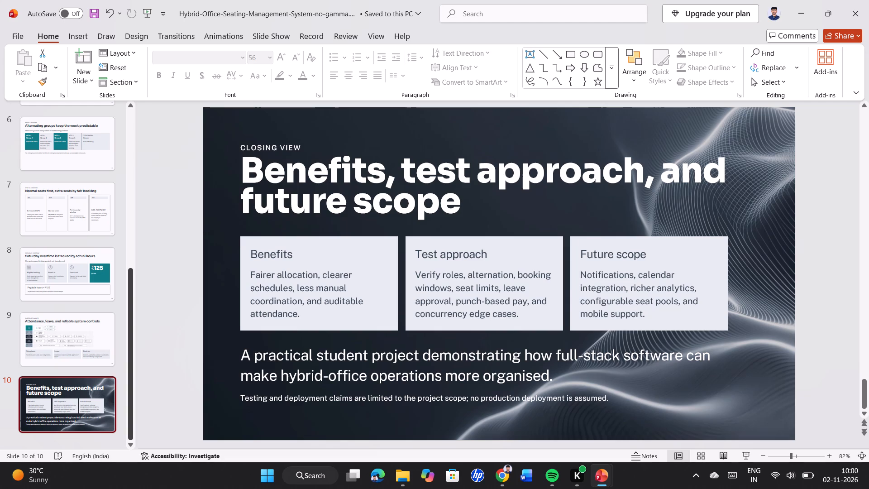
click(593, 396)
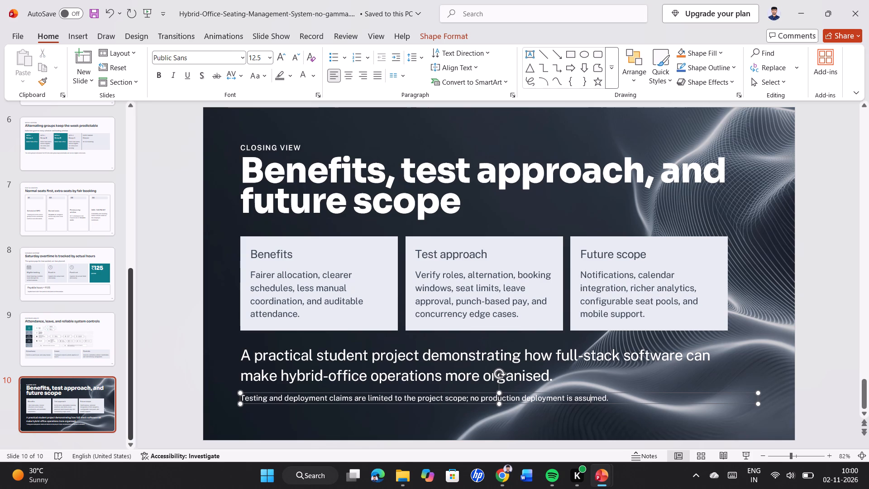
key(Delete)
key(Delete)
key(Delete)
key(Delete)
key(Delete)
key(Delete)
key(Delete)
key(Delete)
key(Delete)
key(Delete)
key(Delete)
key(Delete)
key(Delete)
key(Delete)
key(Delete)
key(Delete)
key(Delete)
key(Delete)
key(Delete)
key(Delete)
key(Delete)
key(Delete)
key(BackSpace)
key(BackSpace)
key(BackSpace)
key(BackSpace)
key(BackSpace)
key(BackSpace)
key(BackSpace)
key(BackSpace)
key(BackSpace)
key(BackSpace)
key(BackSpace)
key(BackSpace)
key(BackSpace)
key(BackSpace)
key(BackSpace)
key(BackSpace)
key(BackSpace)
key(BackSpace)
key(BackSpace)
key(BackSpace)
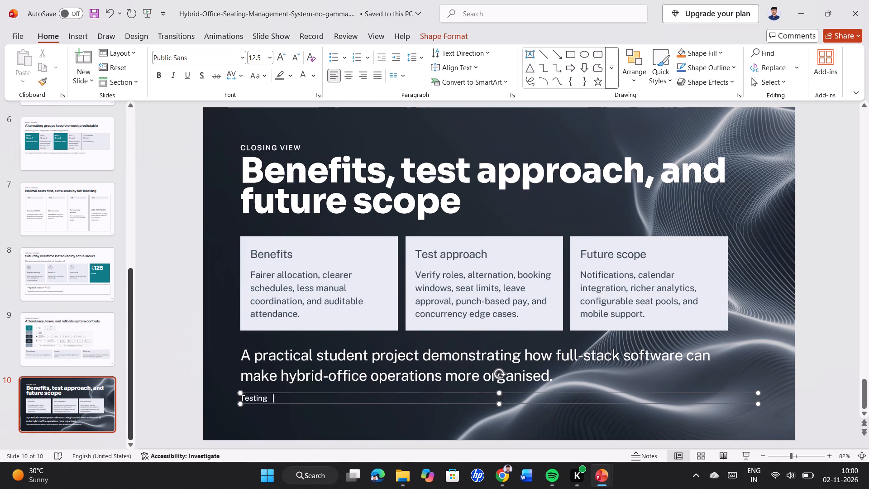
key(BackSpace)
key(BackSpace)
key(BackSpace)
key(BackSpace)
key(BackSpace)
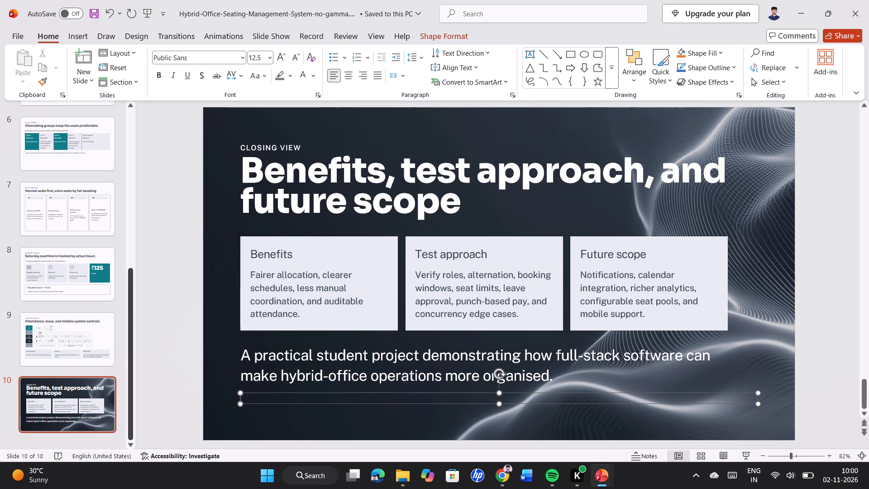
Delete the closing sentence "A practical student project demonstrating how full-stack software…" below the three cards on slide 10.
click(499, 360)
key(BackSpace)
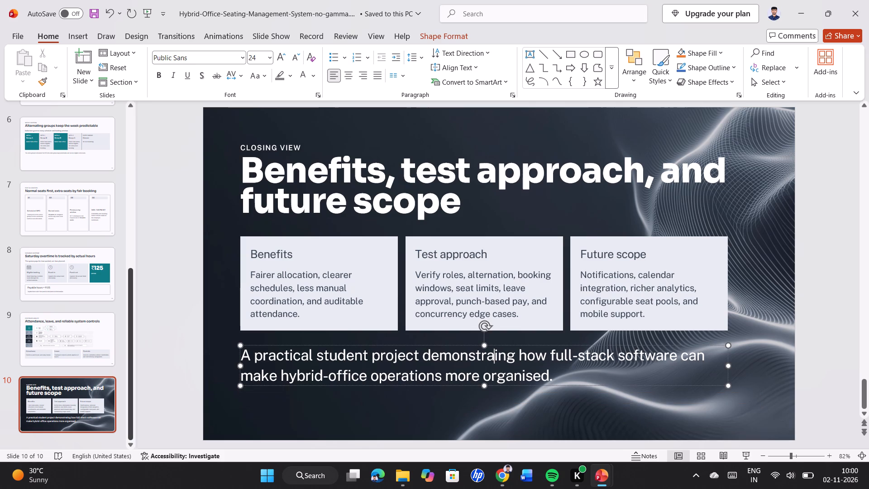
drag(556, 373, 268, 357)
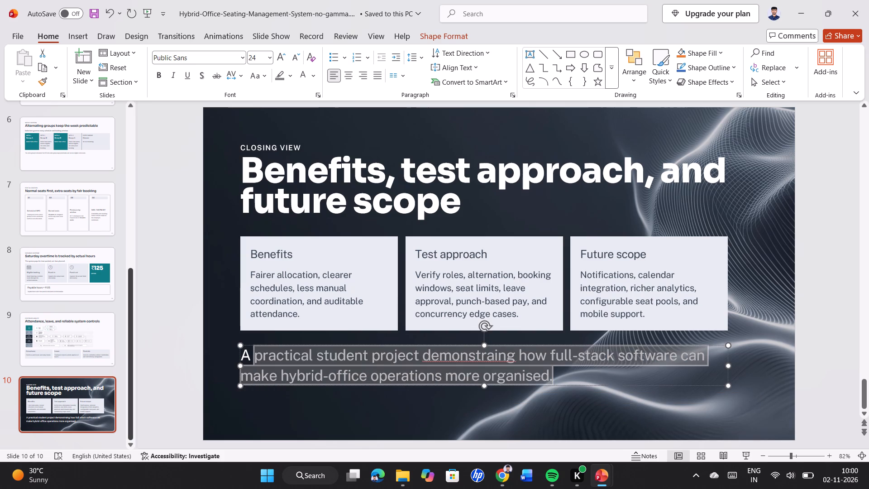
drag(268, 357, 244, 353)
key(BackSpace)
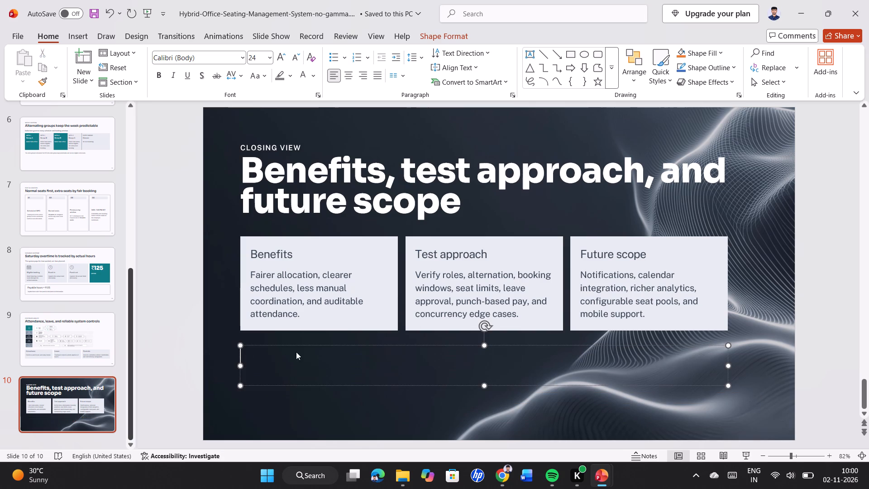
click(223, 335)
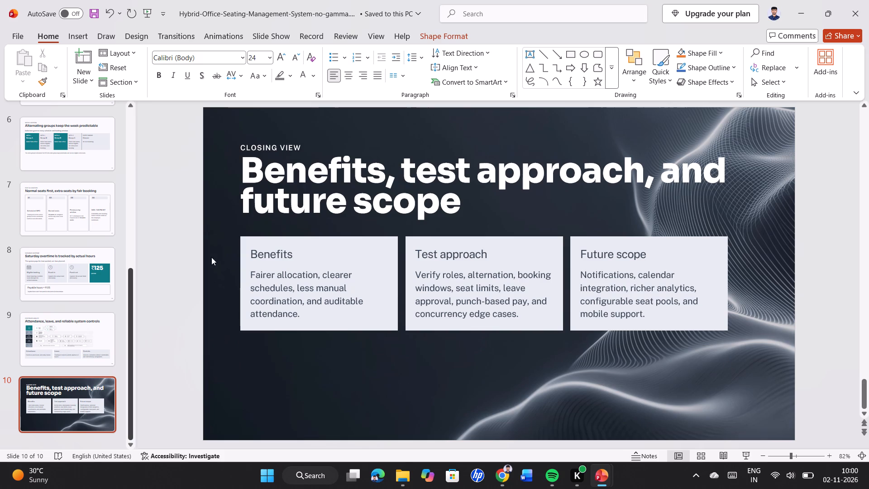
Delete the small "CLOSING VIEW" line above the title on slide 10.
click(270, 150)
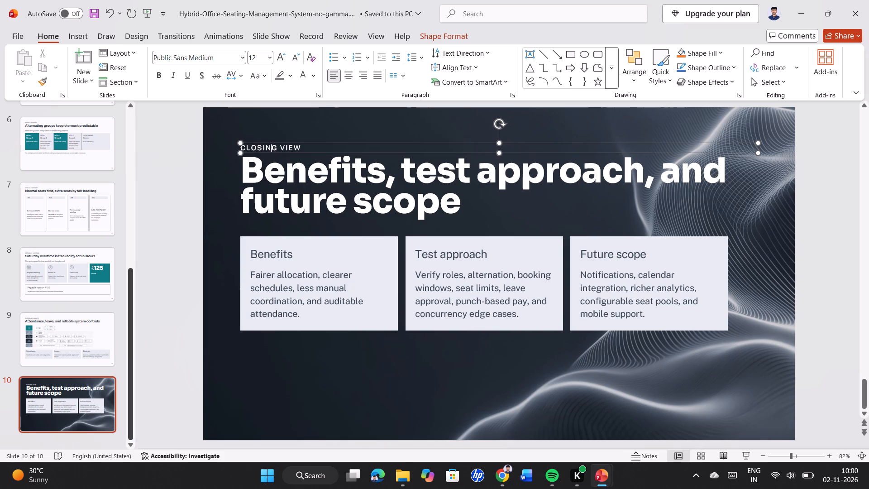
key(BackSpace)
key(Right)
key(Right)
key(Right)
key(Right)
key(Right)
key(Right)
key(BackSpace)
key(BackSpace)
key(BackSpace)
key(BackSpace)
key(BackSpace)
key(BackSpace)
key(BackSpace)
key(BackSpace)
key(BackSpace)
key(BackSpace)
key(BackSpace)
click(241, 134)
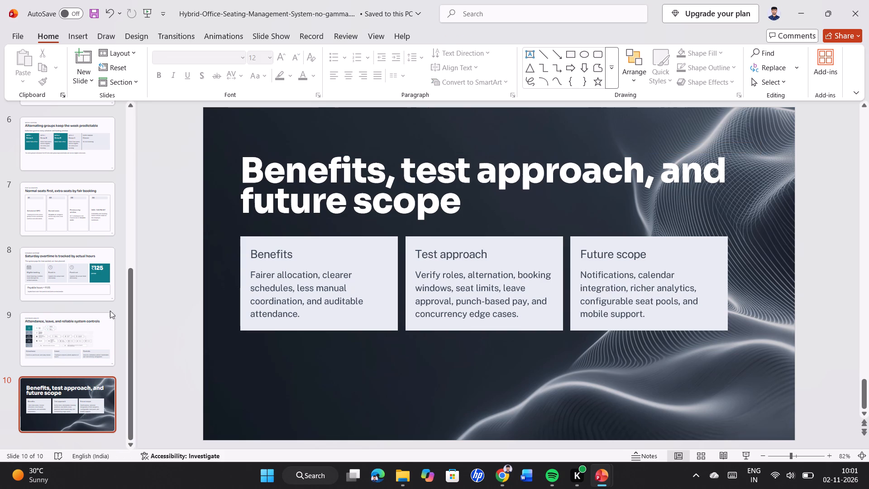
Look back through the slides from slide 9 to the title slide to recheck their content.
click(81, 333)
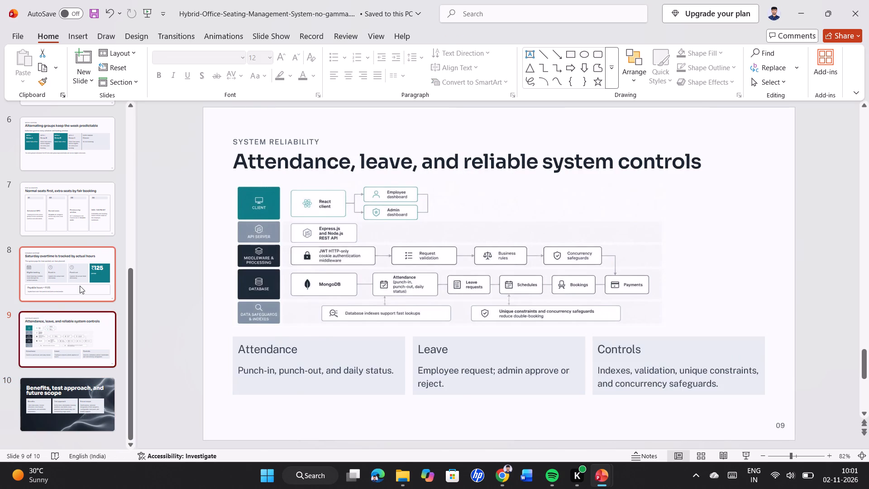
click(80, 286)
click(76, 221)
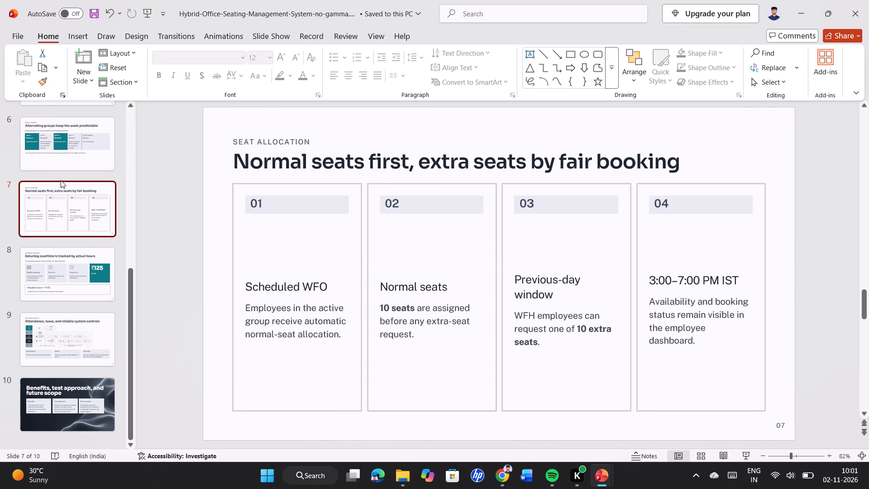
click(61, 180)
scroll(61, 180, up, 7)
click(57, 167)
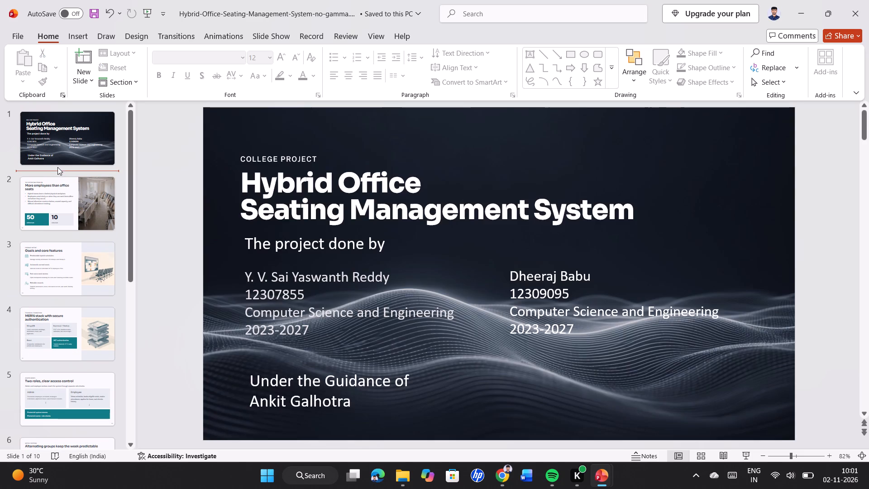
click(57, 153)
click(52, 194)
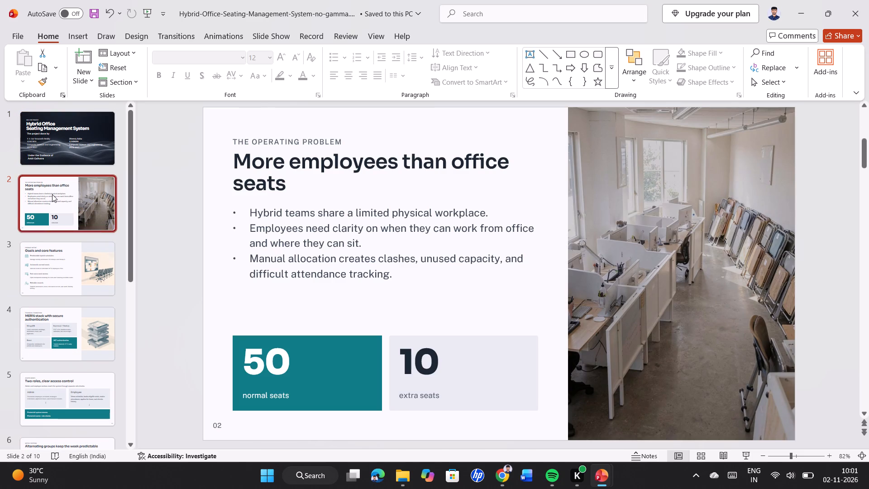
click(54, 145)
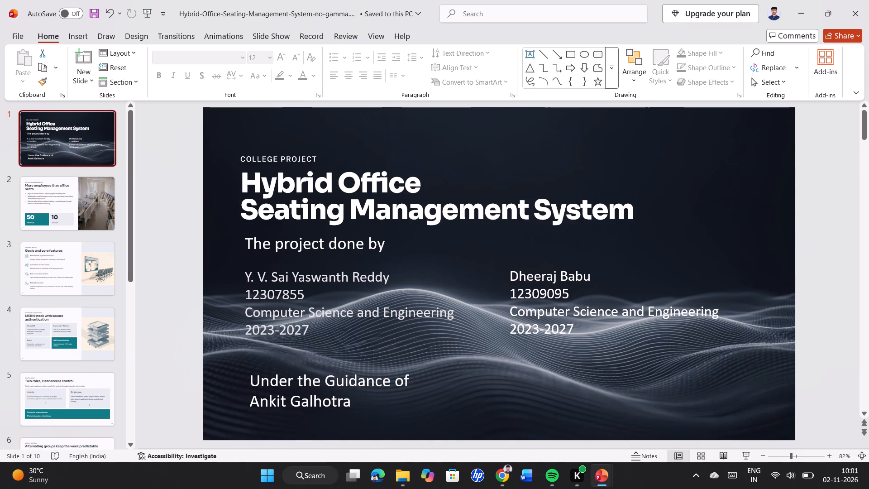
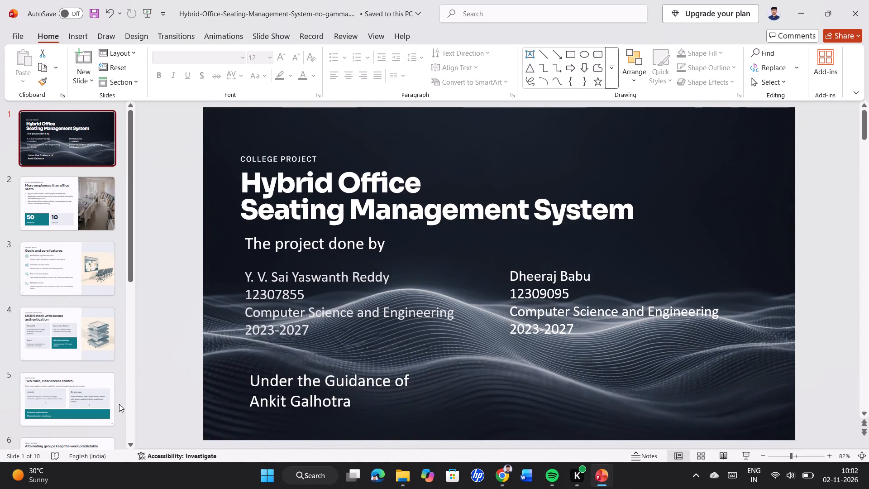
Move the "Goals and core features" slide ahead of "More employees than office seats" so it is slide 2.
drag(0, 278, 50, 227)
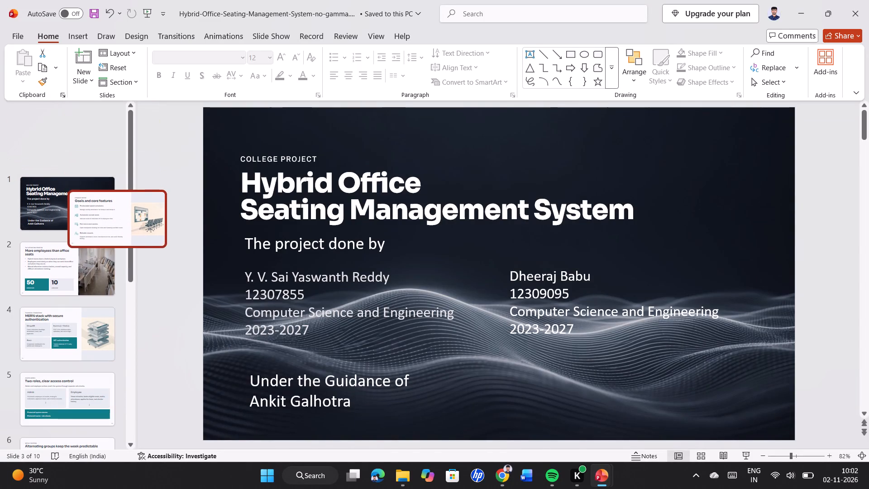
drag(50, 227, 16, 219)
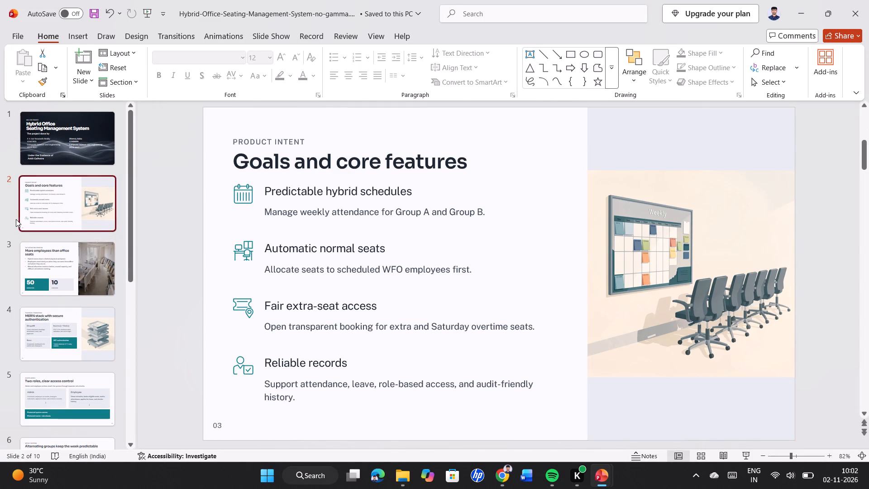
Look through the slides from the title slide to the closing slide to check their order and content.
click(67, 244)
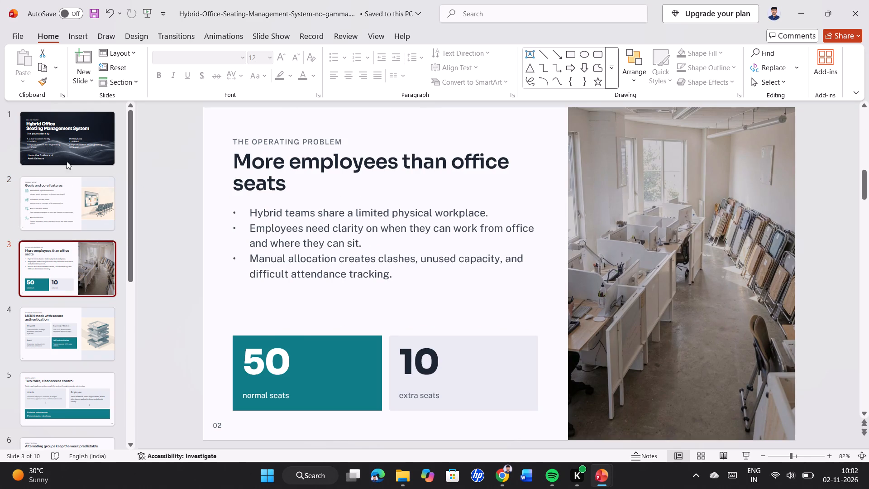
click(67, 148)
click(63, 190)
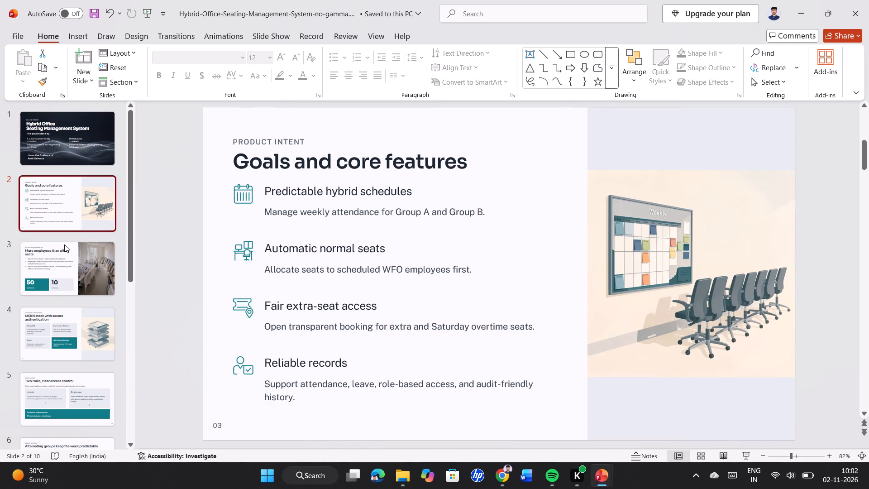
click(64, 244)
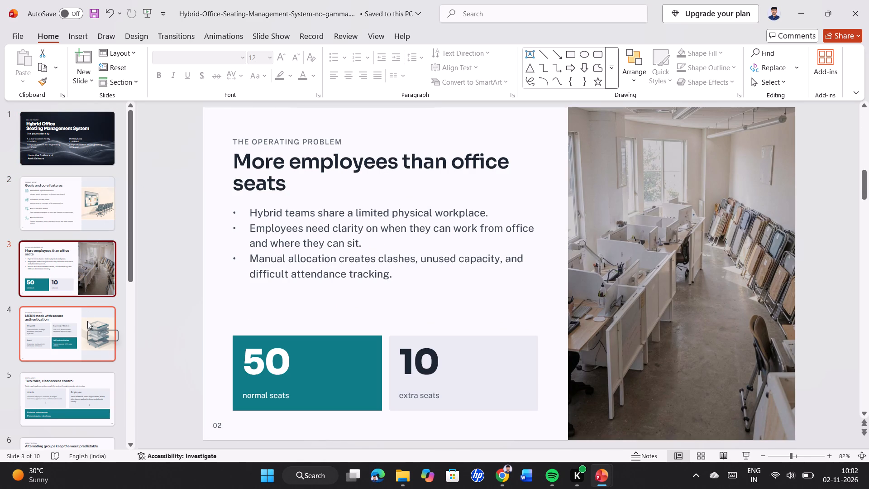
click(87, 321)
click(78, 375)
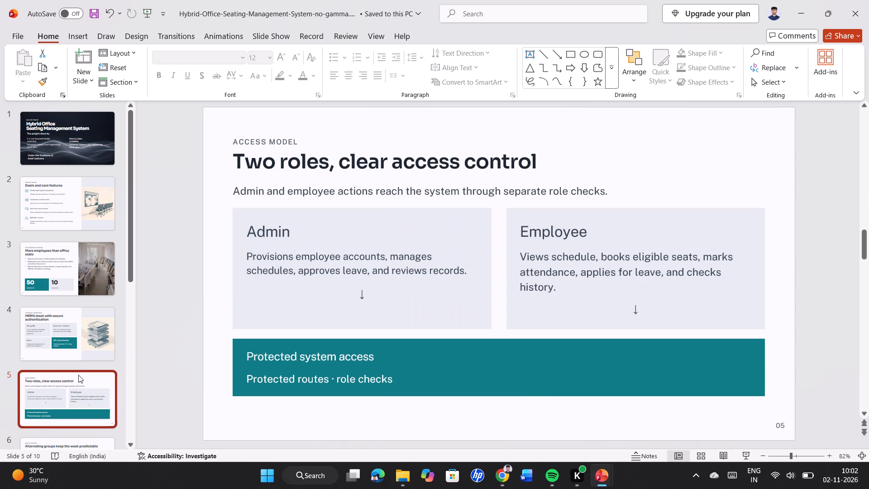
scroll(78, 375, down, 1)
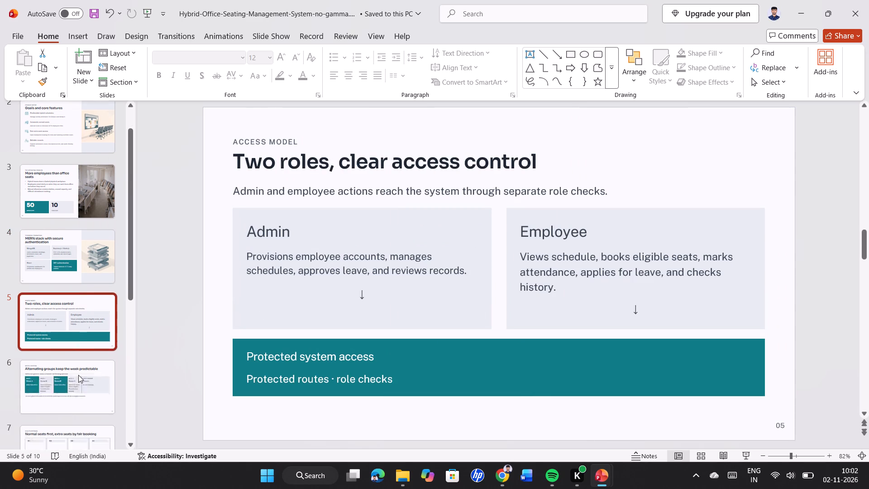
scroll(78, 375, down, 1)
click(72, 331)
double_click(73, 357)
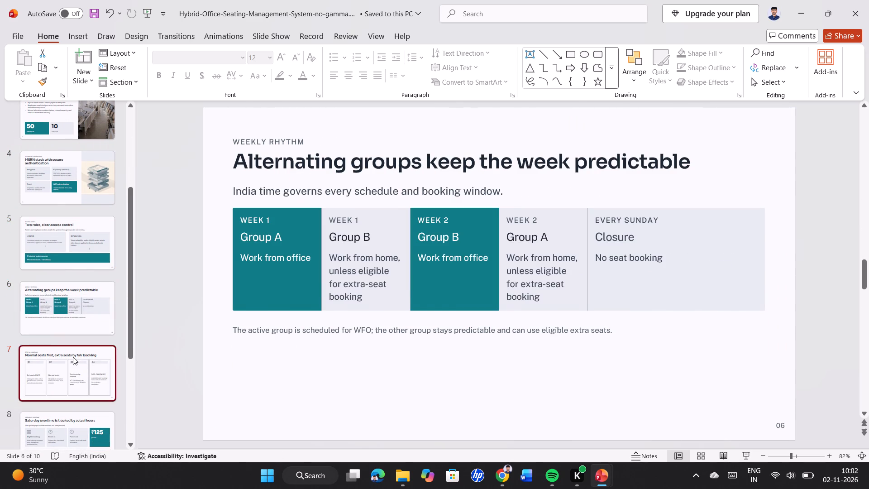
scroll(73, 357, down, 1)
click(72, 346)
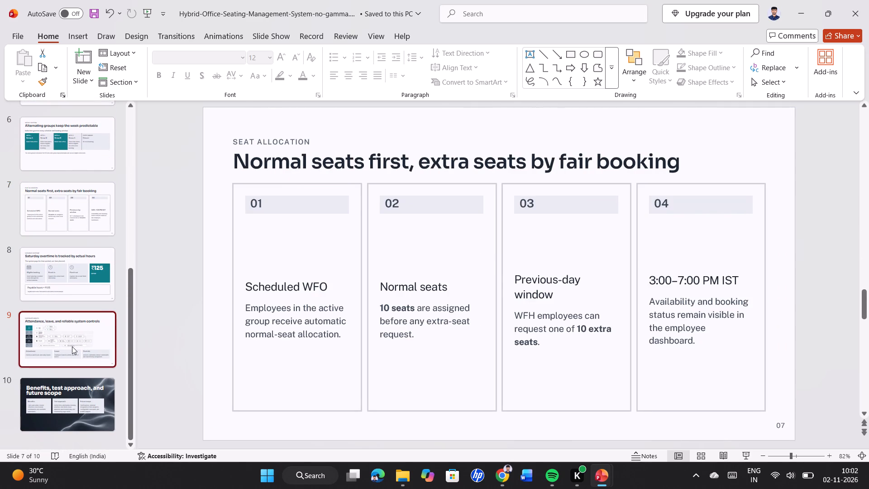
scroll(72, 346, down, 2)
click(74, 377)
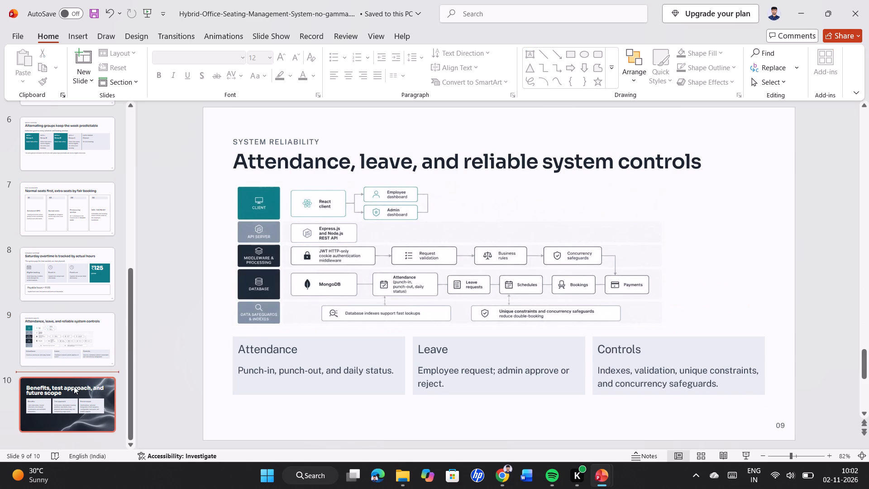
click(74, 386)
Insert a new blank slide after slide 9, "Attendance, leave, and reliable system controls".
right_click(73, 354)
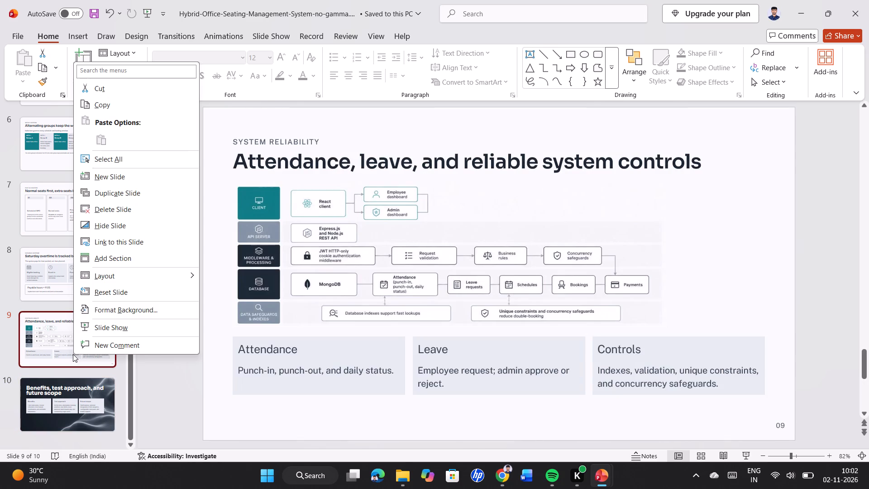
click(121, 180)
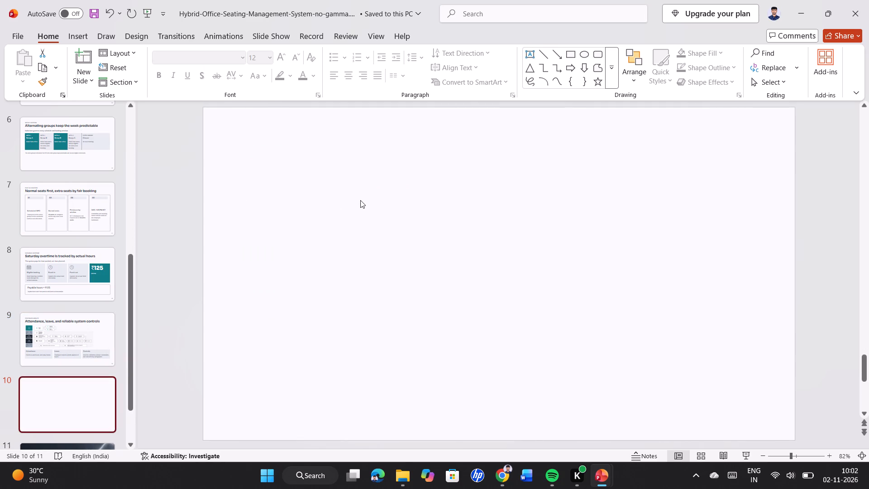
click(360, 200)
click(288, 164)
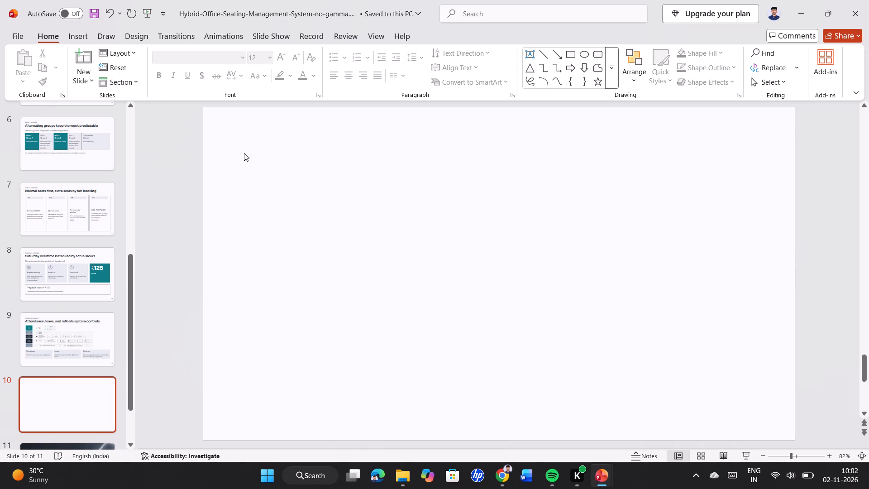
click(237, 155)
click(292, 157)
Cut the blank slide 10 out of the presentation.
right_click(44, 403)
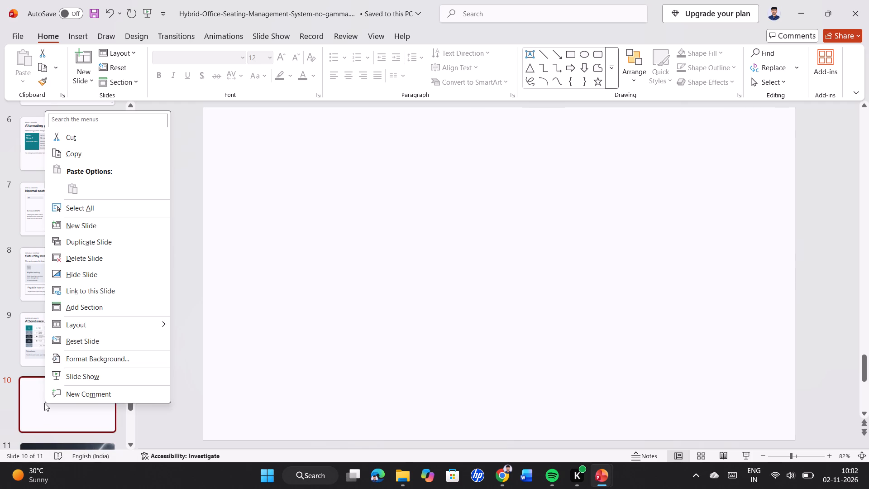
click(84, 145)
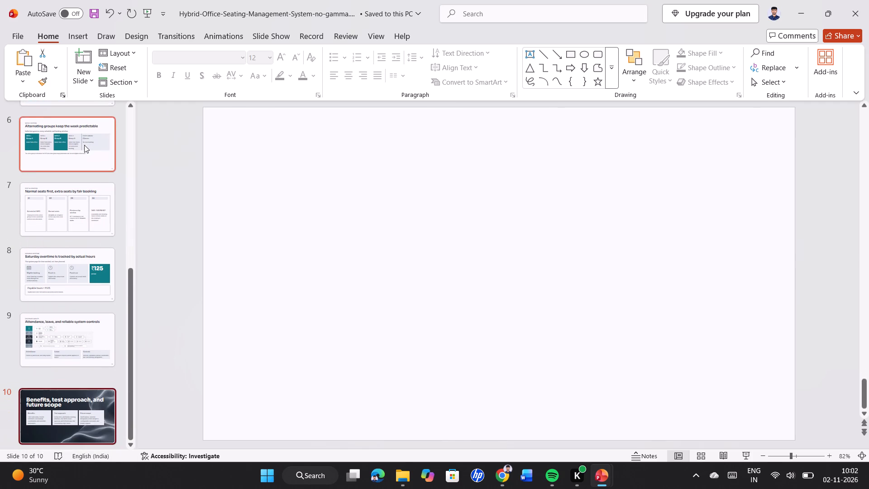
Start saving a copy of the presentation on this PC, with the New Volume (E:) drive as its location.
scroll(113, 372, up, 16)
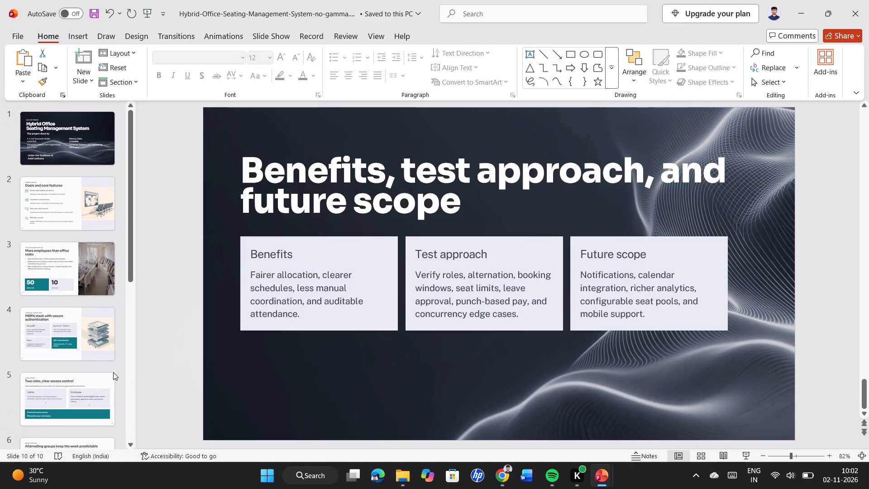
scroll(110, 309, down, 11)
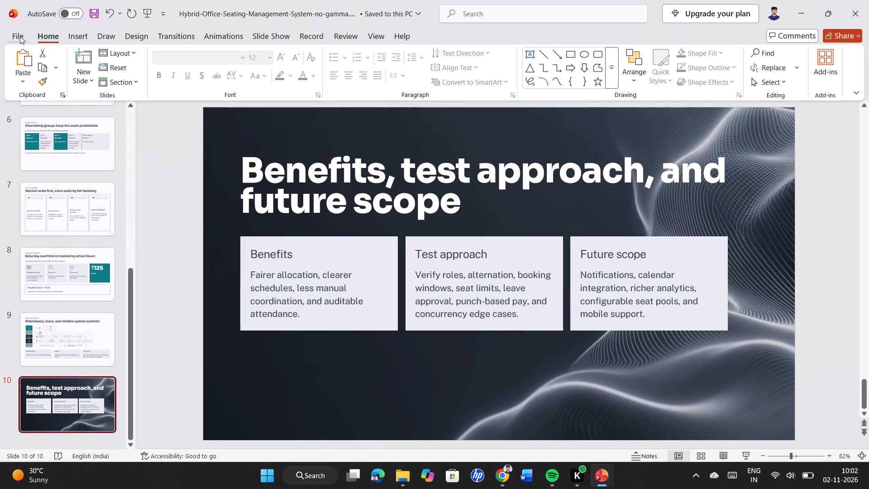
click(21, 36)
click(36, 203)
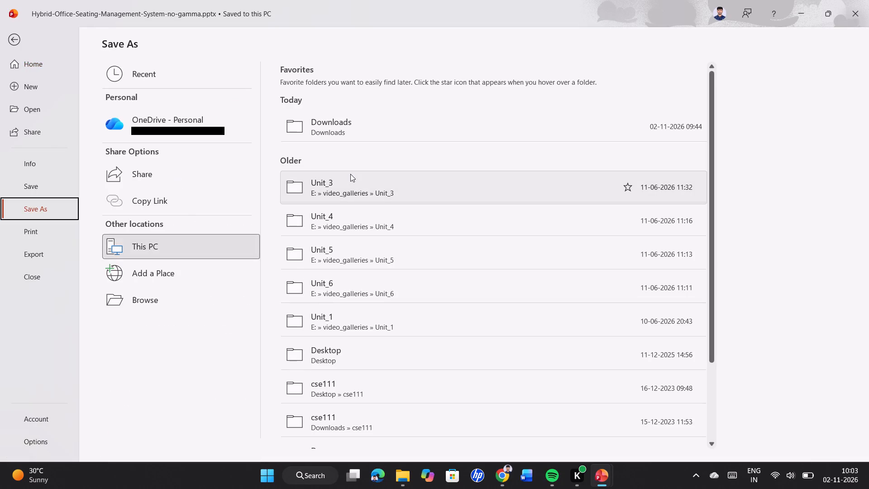
click(204, 237)
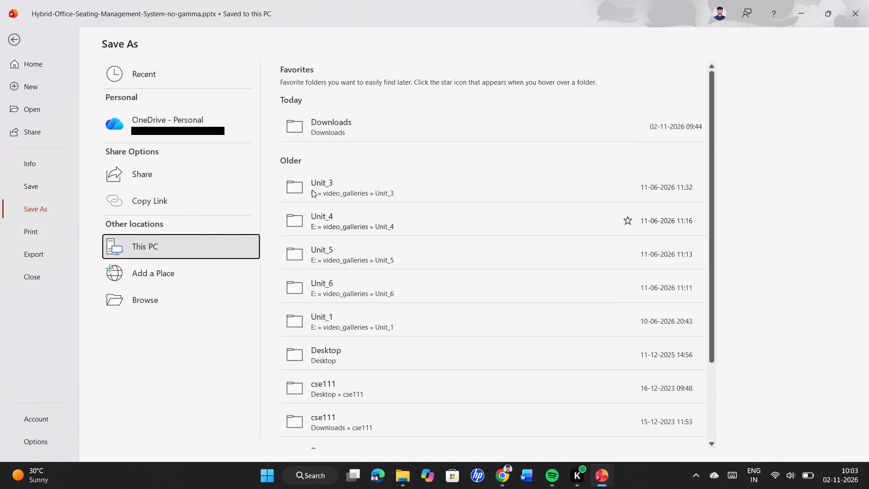
scroll(312, 190, down, 4)
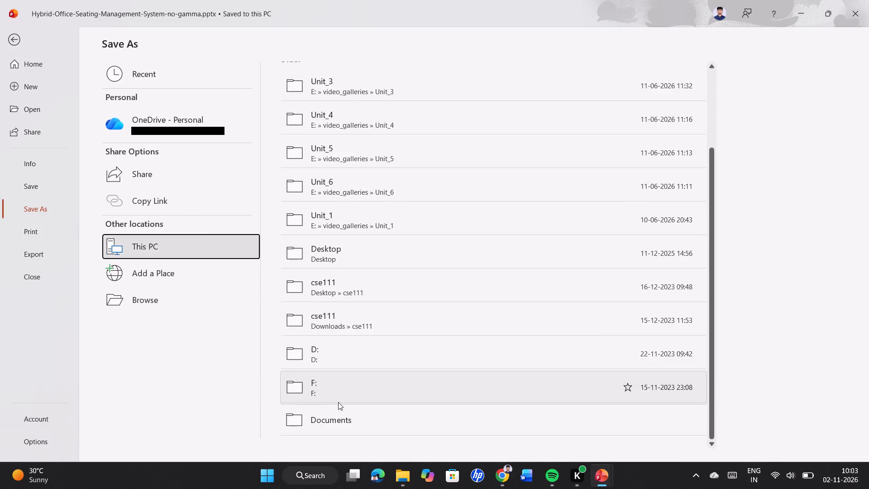
scroll(338, 402, up, 1)
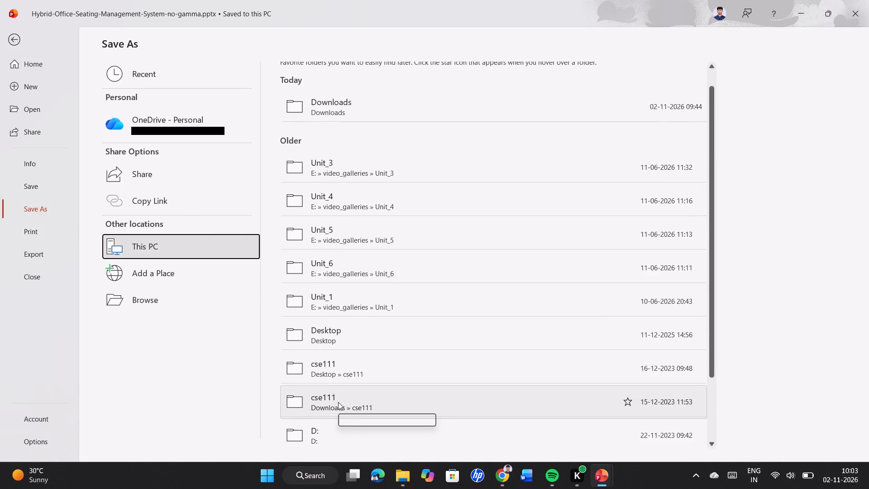
click(301, 143)
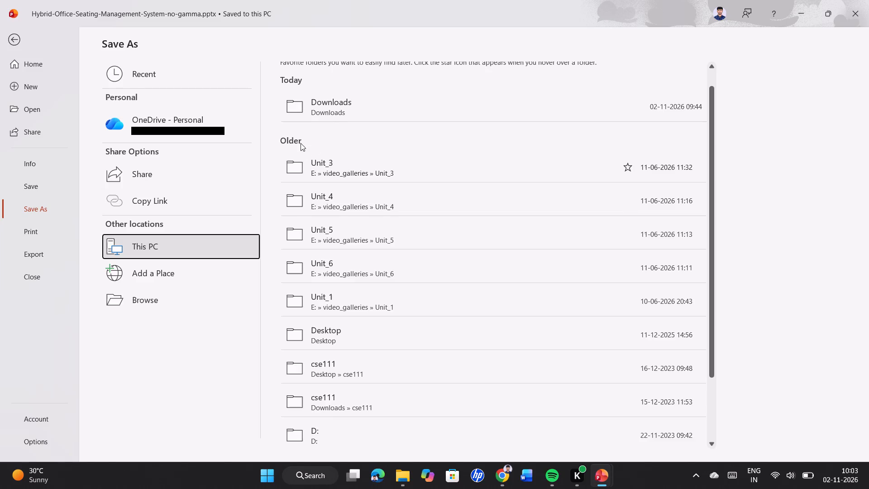
scroll(339, 324, down, 1)
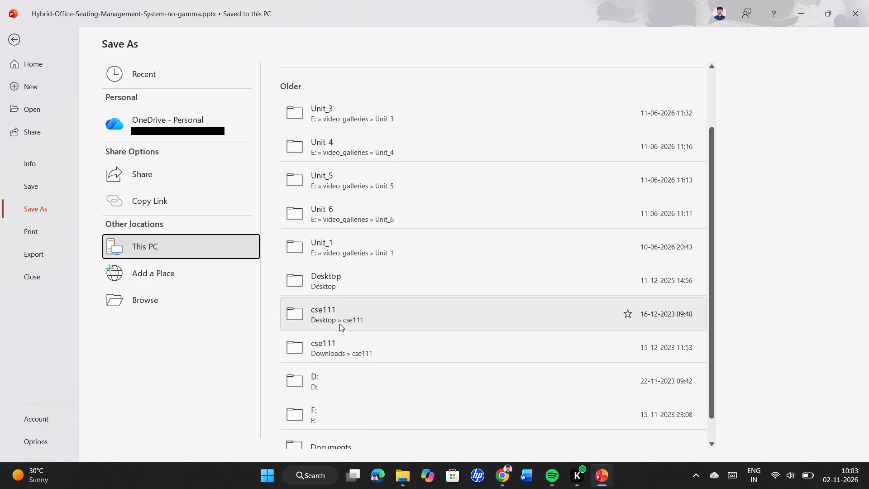
click(345, 257)
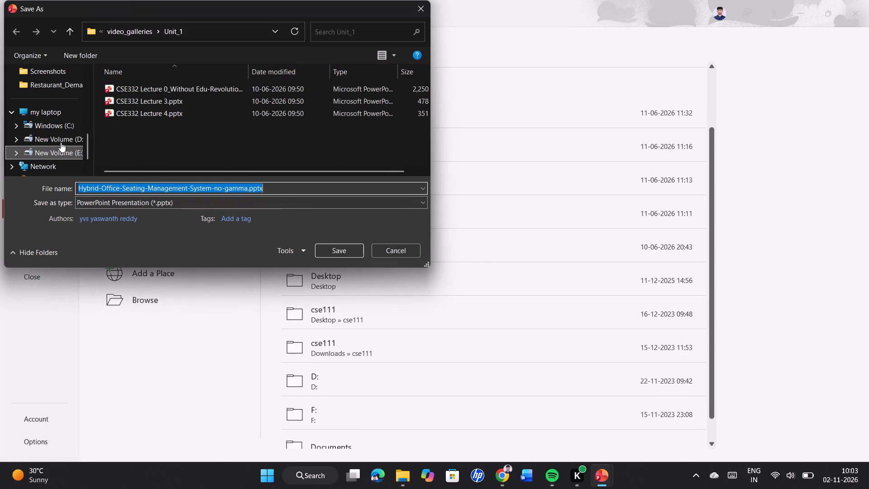
click(57, 146)
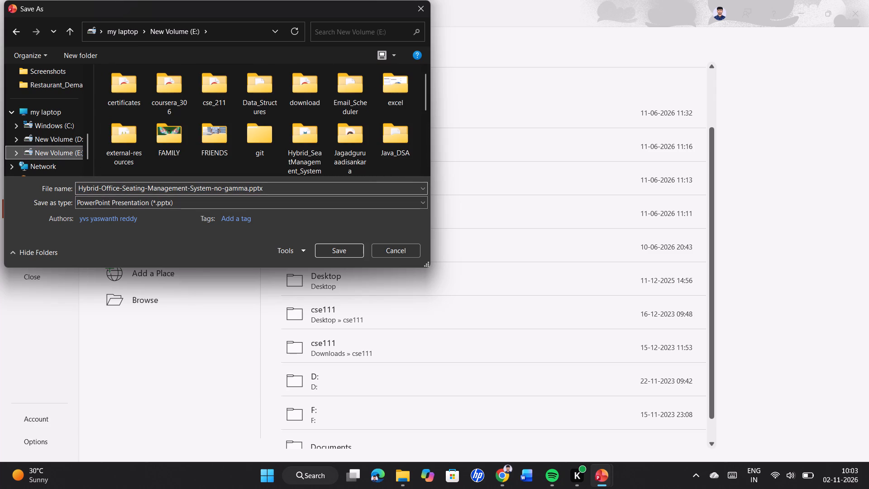
Save the copy under the file name nosql_ppt.
drag(275, 187, 73, 186)
key(BackSpace)
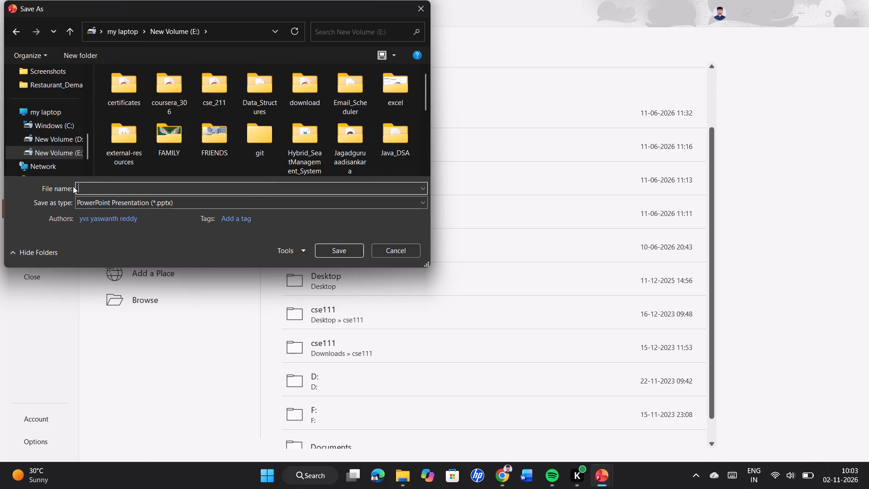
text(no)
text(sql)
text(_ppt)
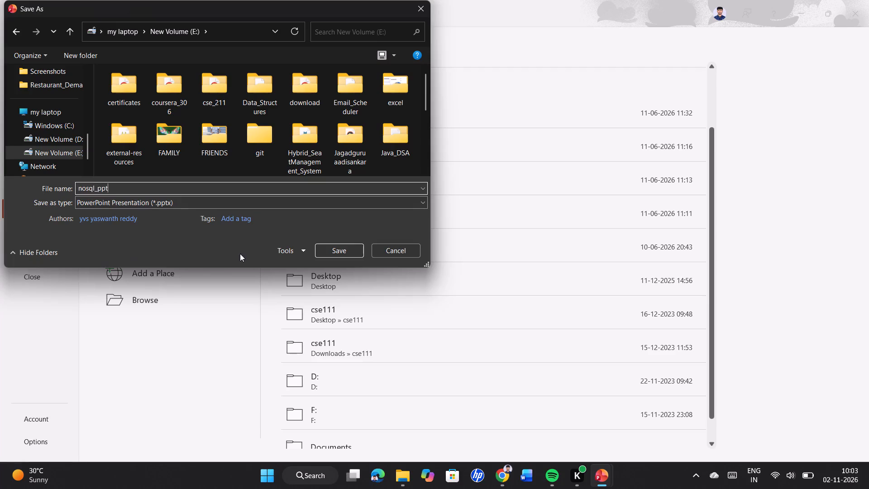
Confirm saving the copy as nosql_ppt in PowerPoint Presentation format on New Volume (E:).
click(339, 251)
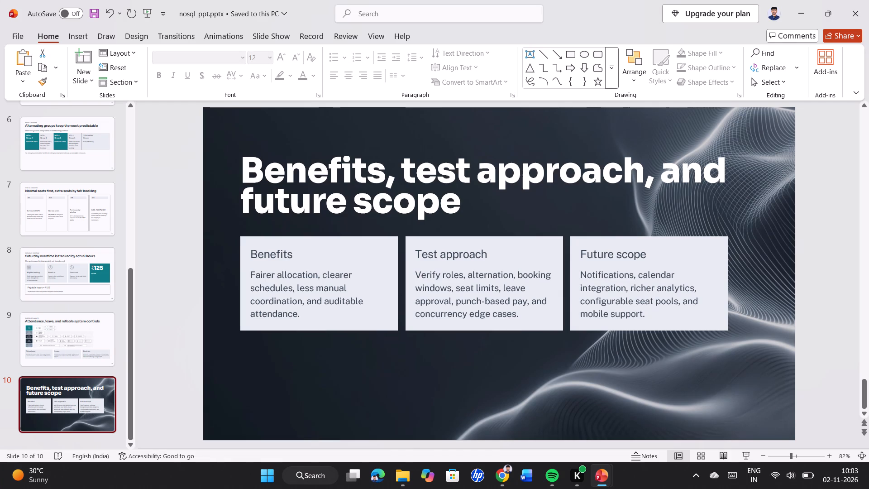
Go back to slide 1, the "Hybrid Office Seating Management System" title slide, to review it.
scroll(84, 246, up, 7)
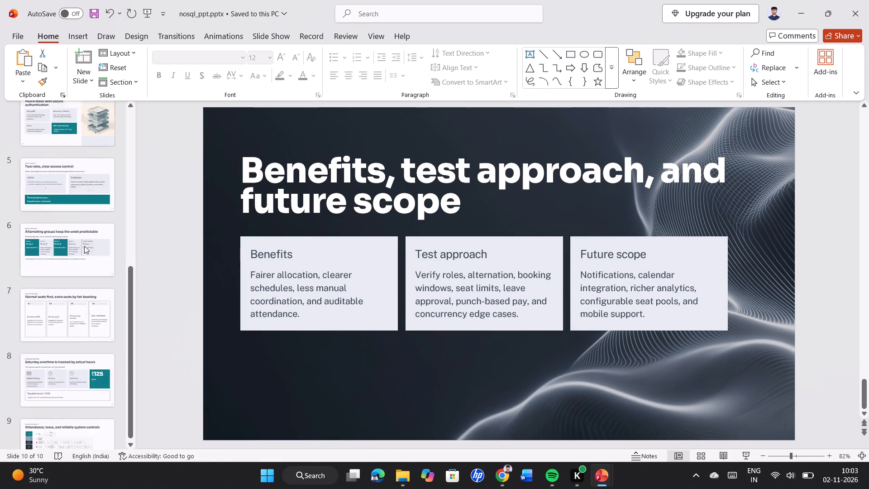
scroll(84, 246, up, 12)
click(73, 152)
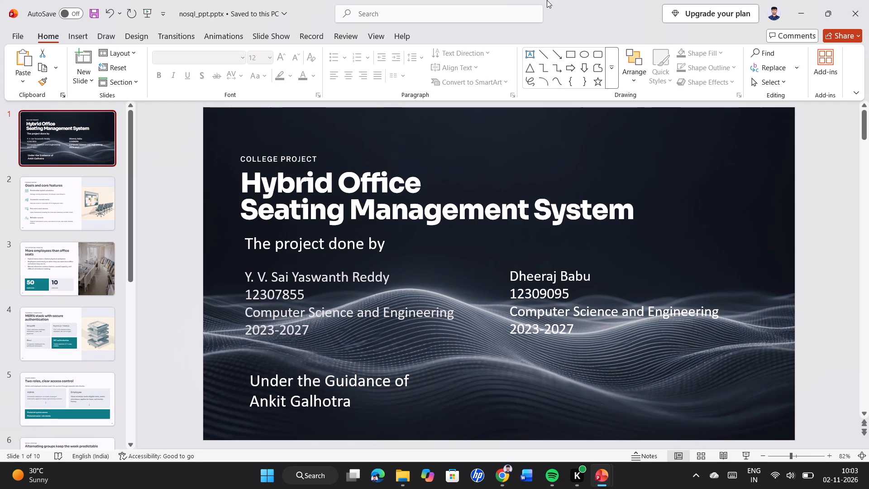
Close the nosql_ppt presentation and return to Google Chrome.
click(868, 0)
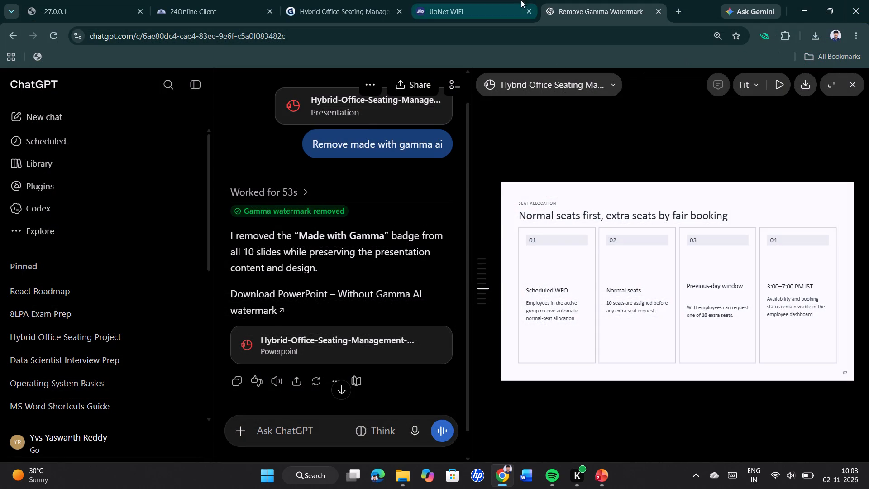
Open a new browser tab beside the ChatGPT conversation.
click(677, 11)
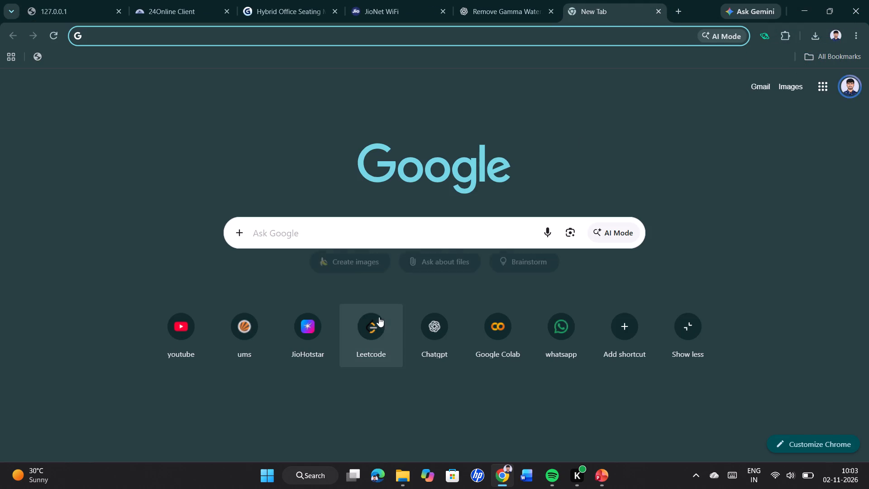
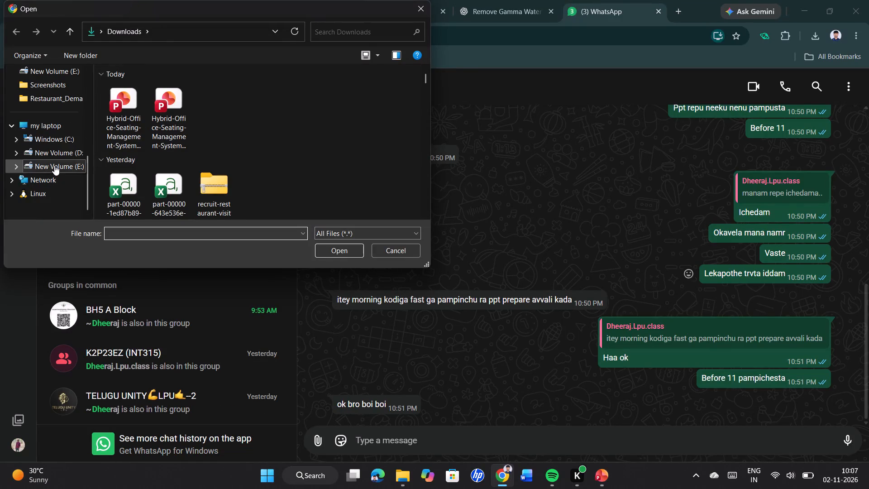
Find the nosql_ppt.pptx presentation on New Volume (E:) by searching for "nosq", and select it as the chat attachment.
scroll(209, 120, down, 14)
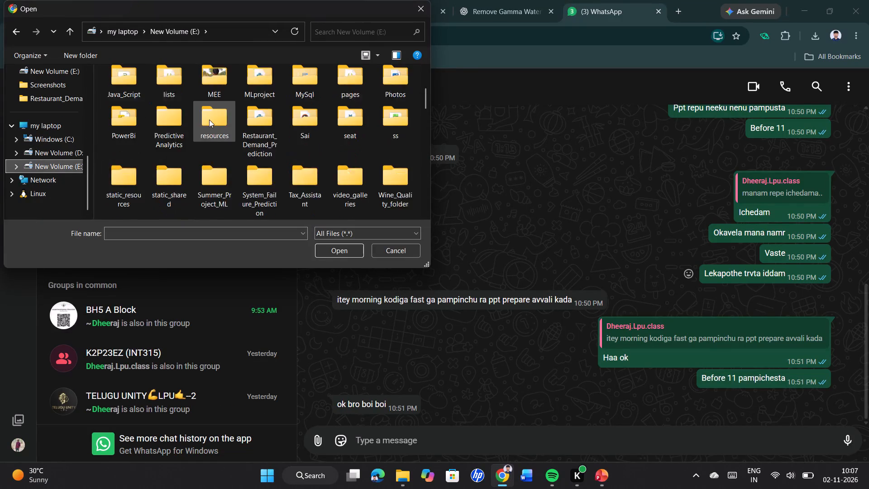
scroll(209, 120, down, 20)
scroll(209, 120, down, 15)
scroll(209, 120, up, 16)
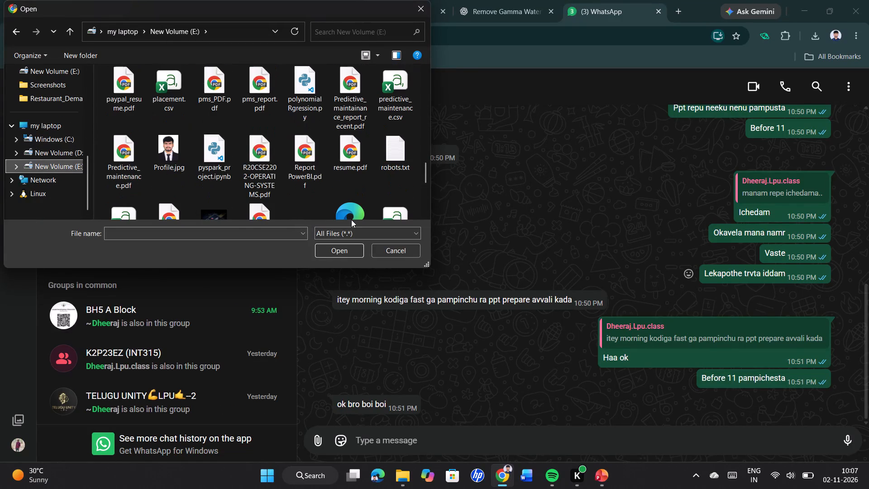
click(352, 231)
click(350, 243)
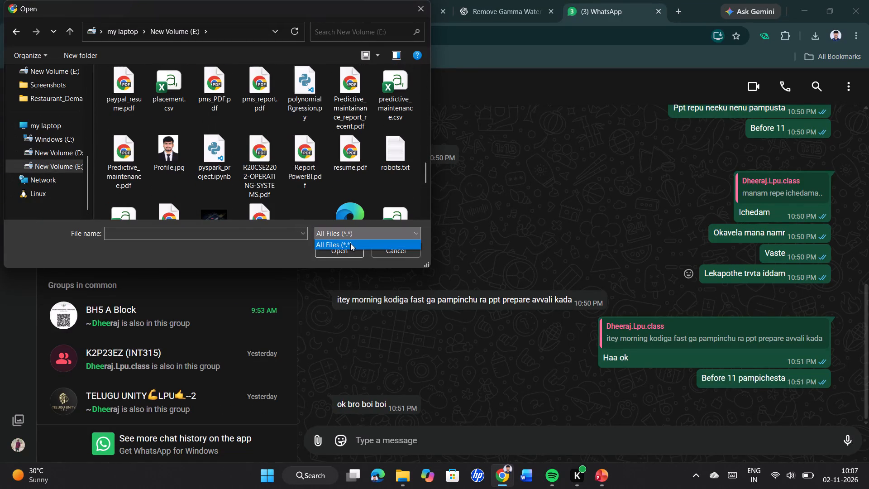
scroll(329, 101, down, 3)
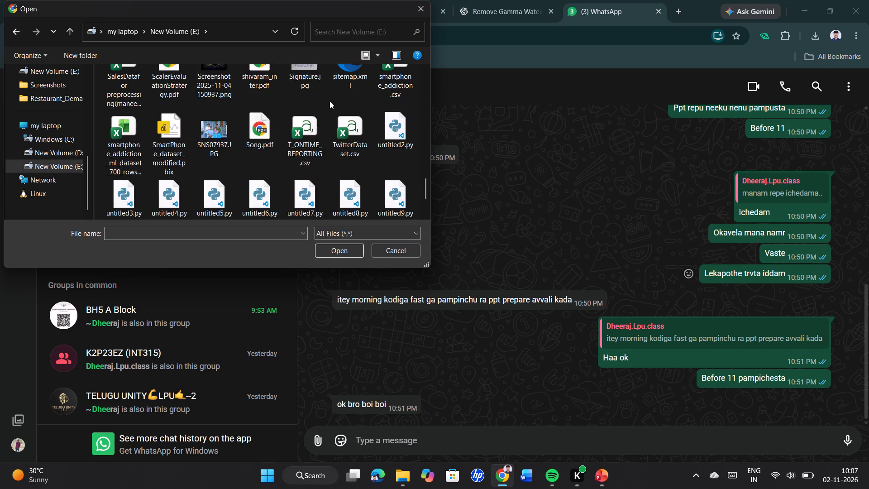
scroll(329, 101, down, 4)
click(334, 29)
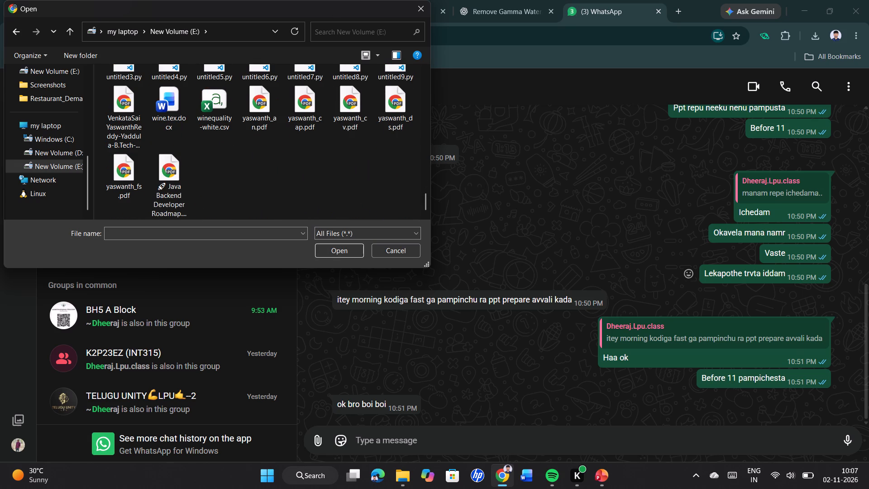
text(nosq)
click(110, 100)
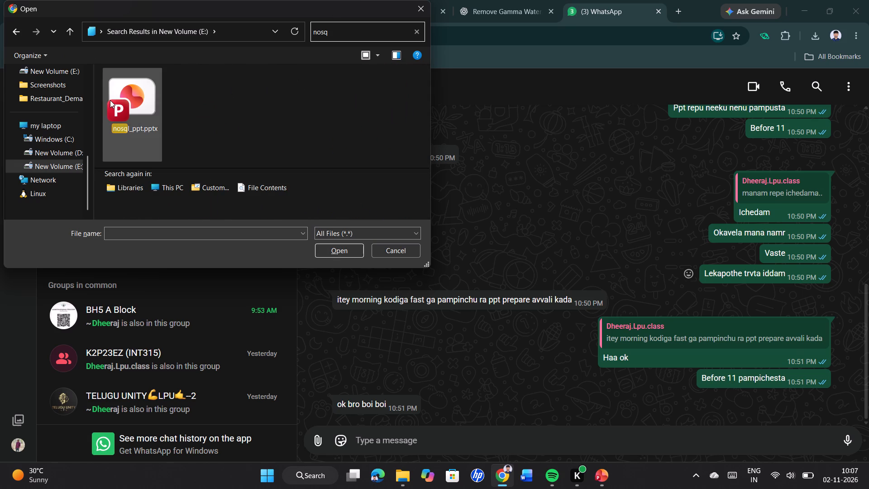